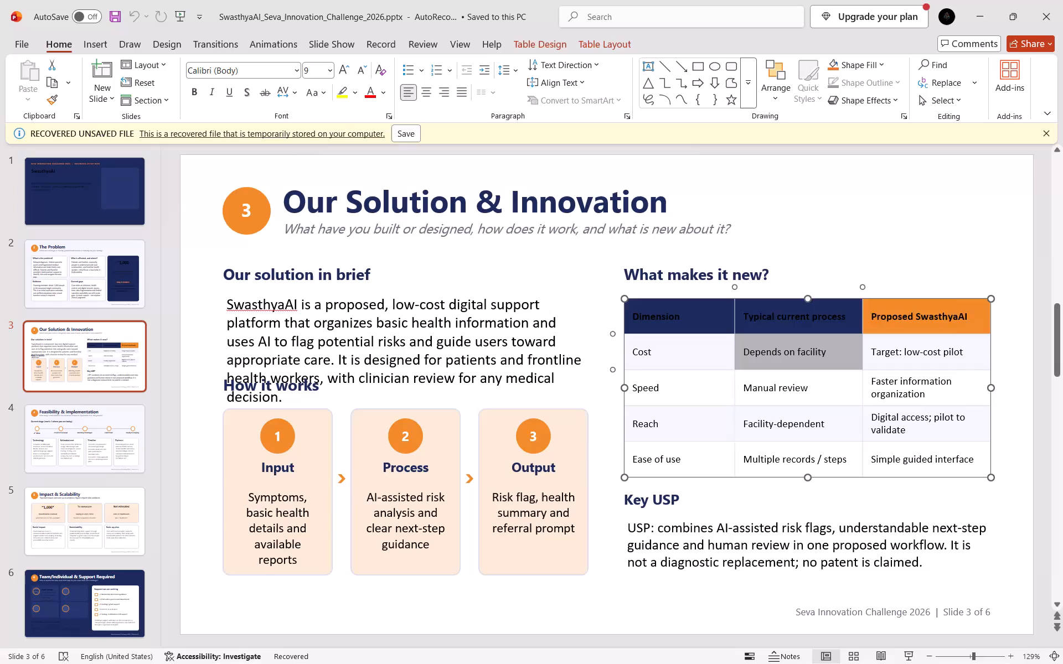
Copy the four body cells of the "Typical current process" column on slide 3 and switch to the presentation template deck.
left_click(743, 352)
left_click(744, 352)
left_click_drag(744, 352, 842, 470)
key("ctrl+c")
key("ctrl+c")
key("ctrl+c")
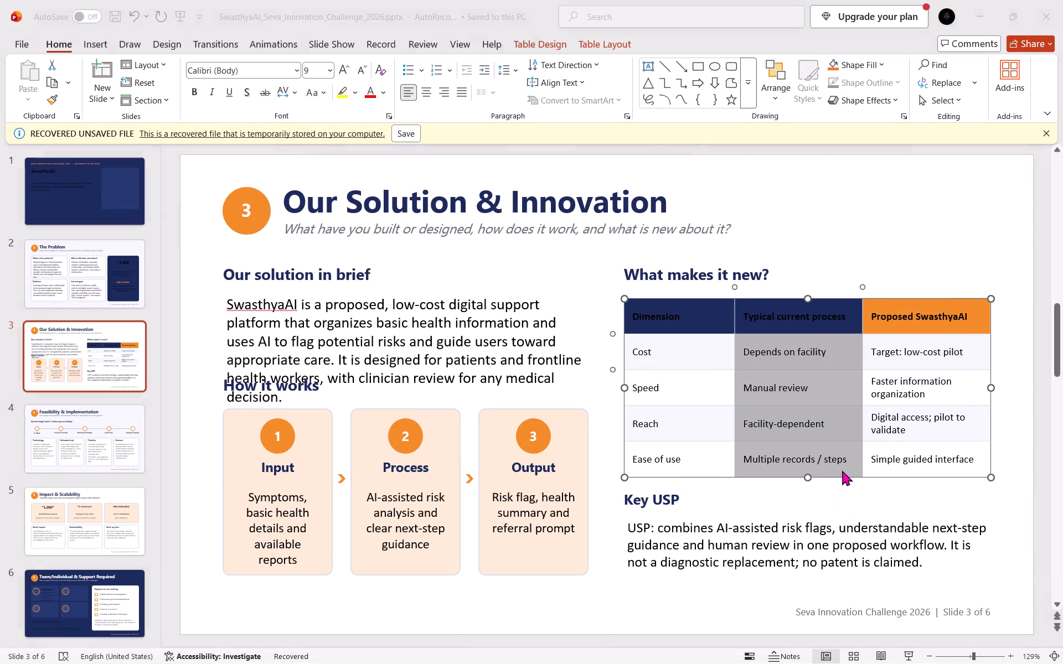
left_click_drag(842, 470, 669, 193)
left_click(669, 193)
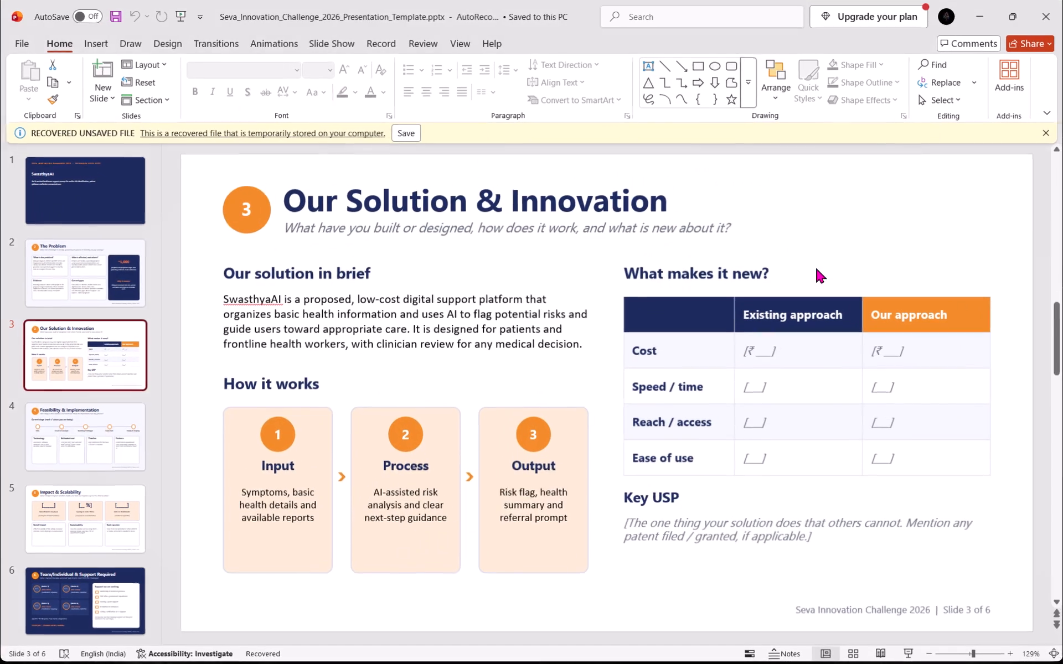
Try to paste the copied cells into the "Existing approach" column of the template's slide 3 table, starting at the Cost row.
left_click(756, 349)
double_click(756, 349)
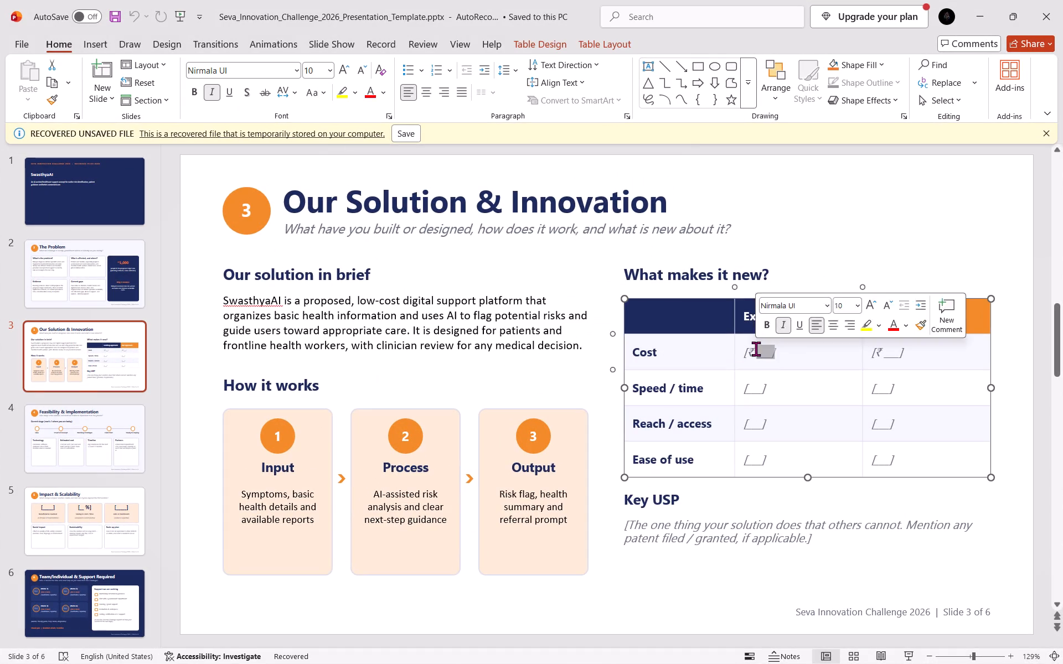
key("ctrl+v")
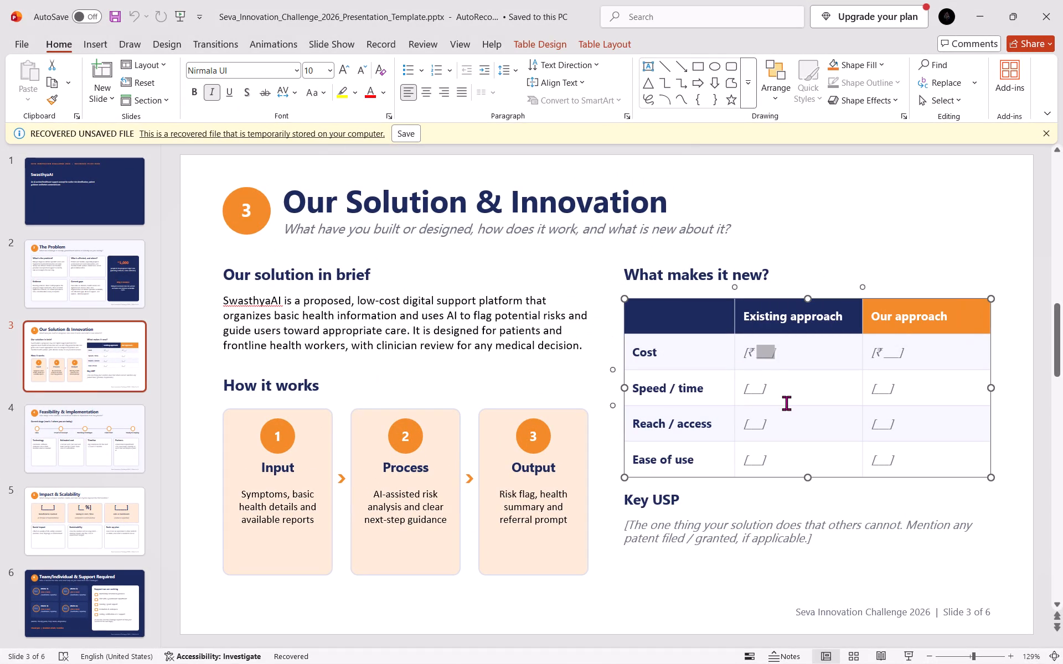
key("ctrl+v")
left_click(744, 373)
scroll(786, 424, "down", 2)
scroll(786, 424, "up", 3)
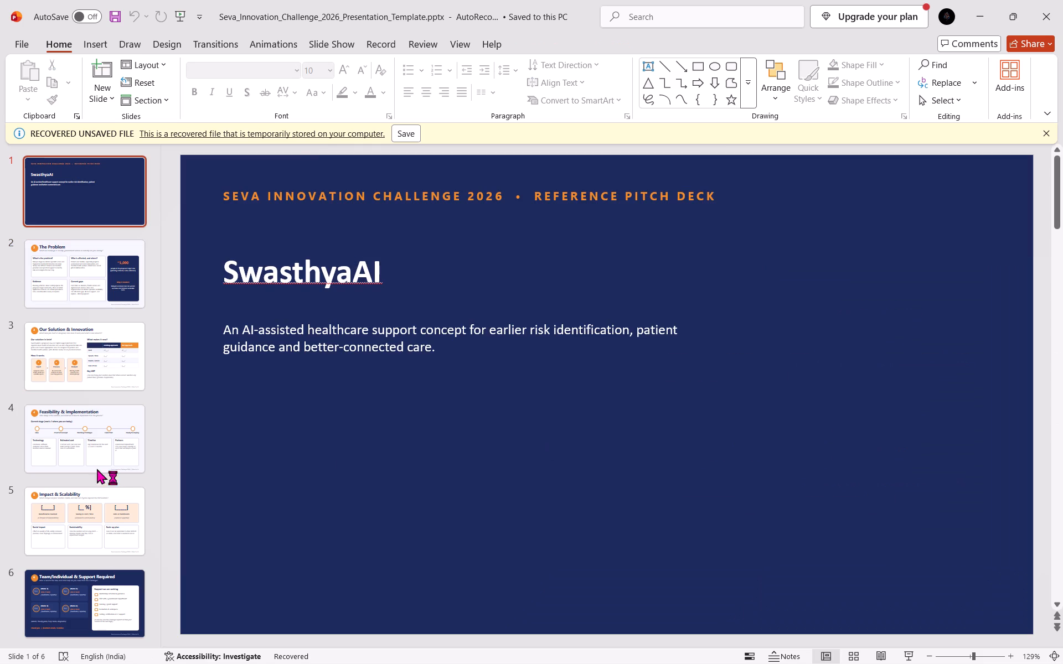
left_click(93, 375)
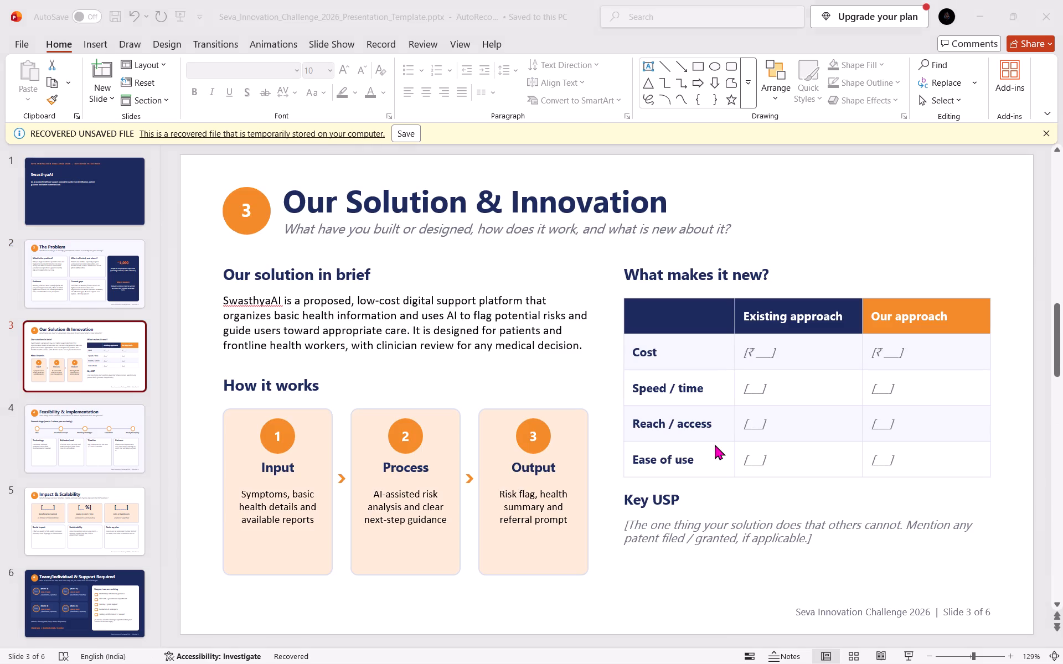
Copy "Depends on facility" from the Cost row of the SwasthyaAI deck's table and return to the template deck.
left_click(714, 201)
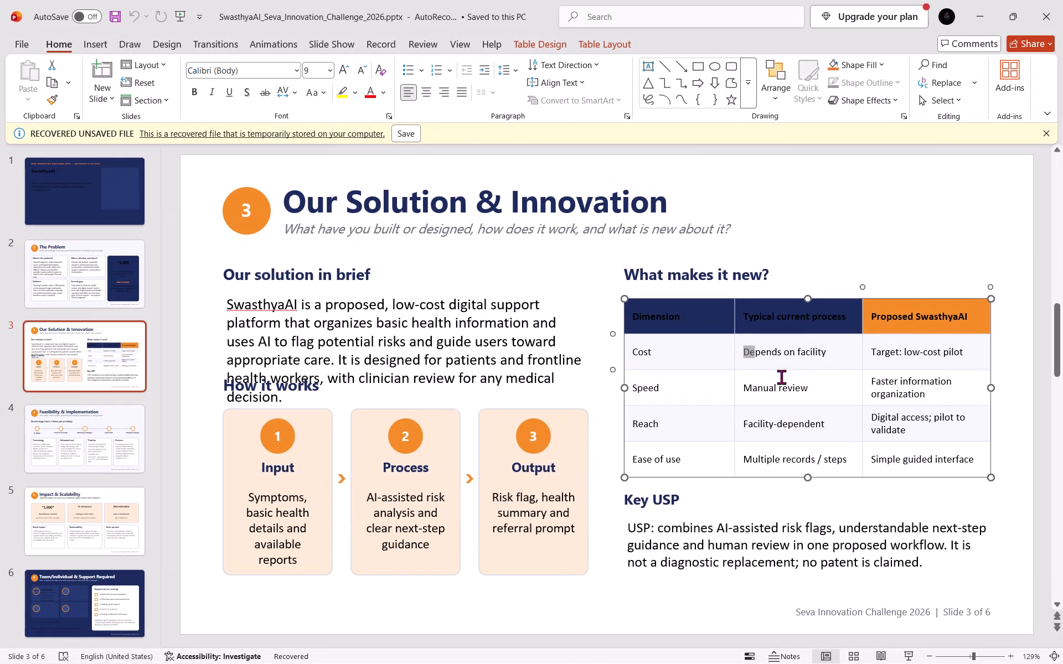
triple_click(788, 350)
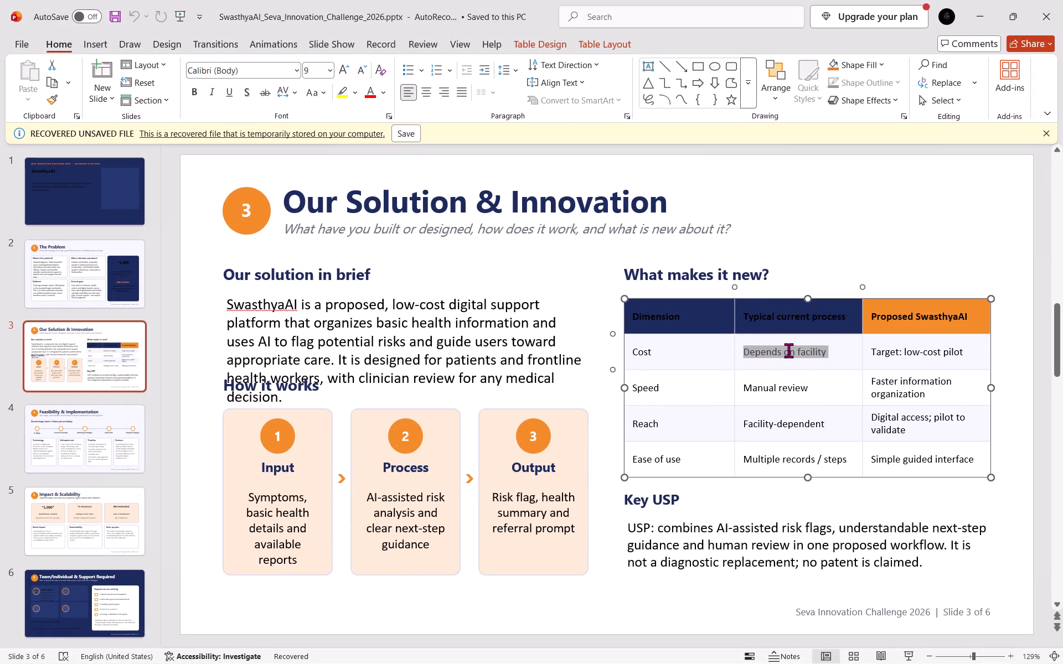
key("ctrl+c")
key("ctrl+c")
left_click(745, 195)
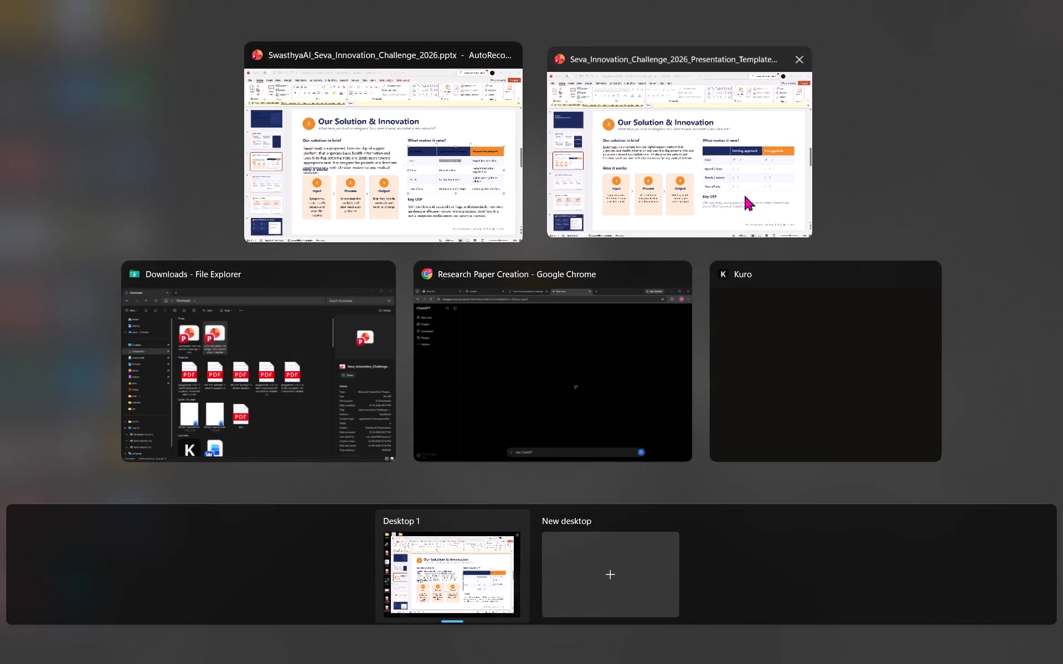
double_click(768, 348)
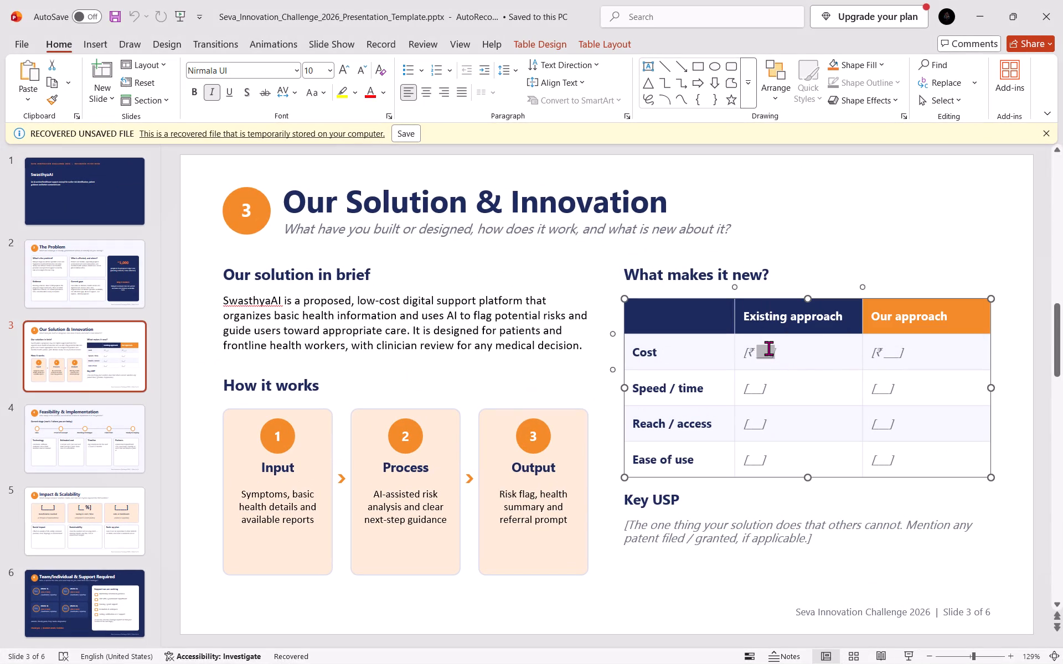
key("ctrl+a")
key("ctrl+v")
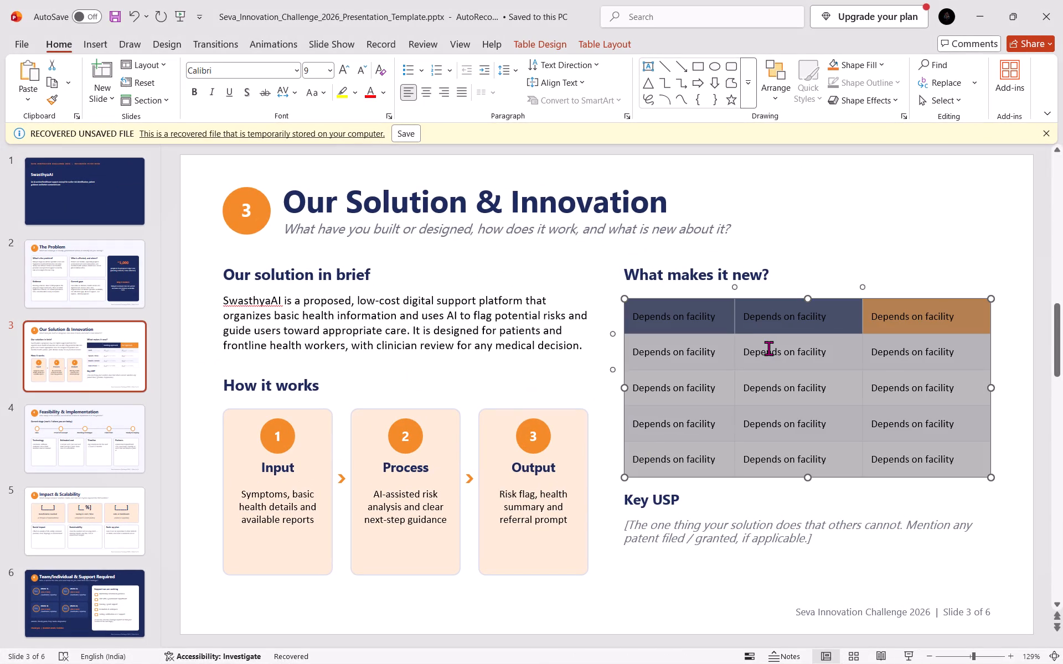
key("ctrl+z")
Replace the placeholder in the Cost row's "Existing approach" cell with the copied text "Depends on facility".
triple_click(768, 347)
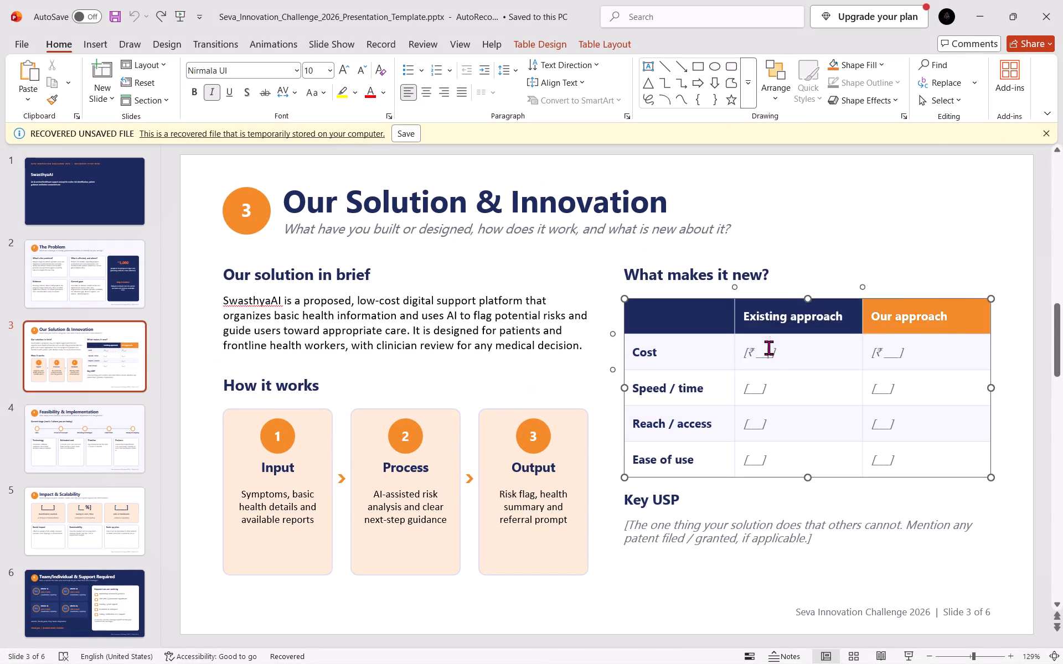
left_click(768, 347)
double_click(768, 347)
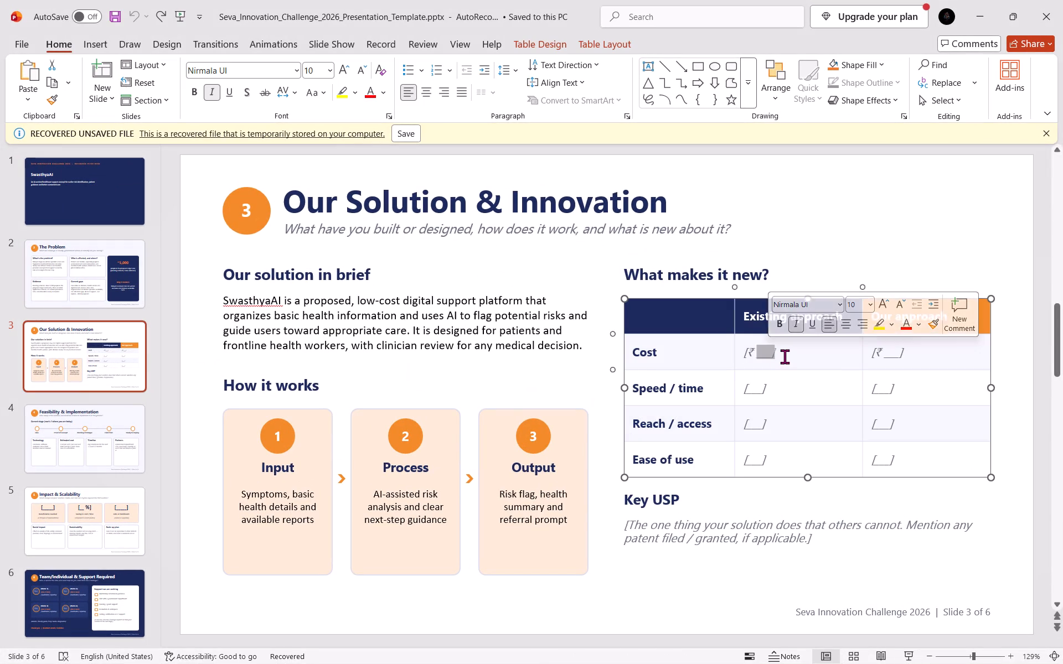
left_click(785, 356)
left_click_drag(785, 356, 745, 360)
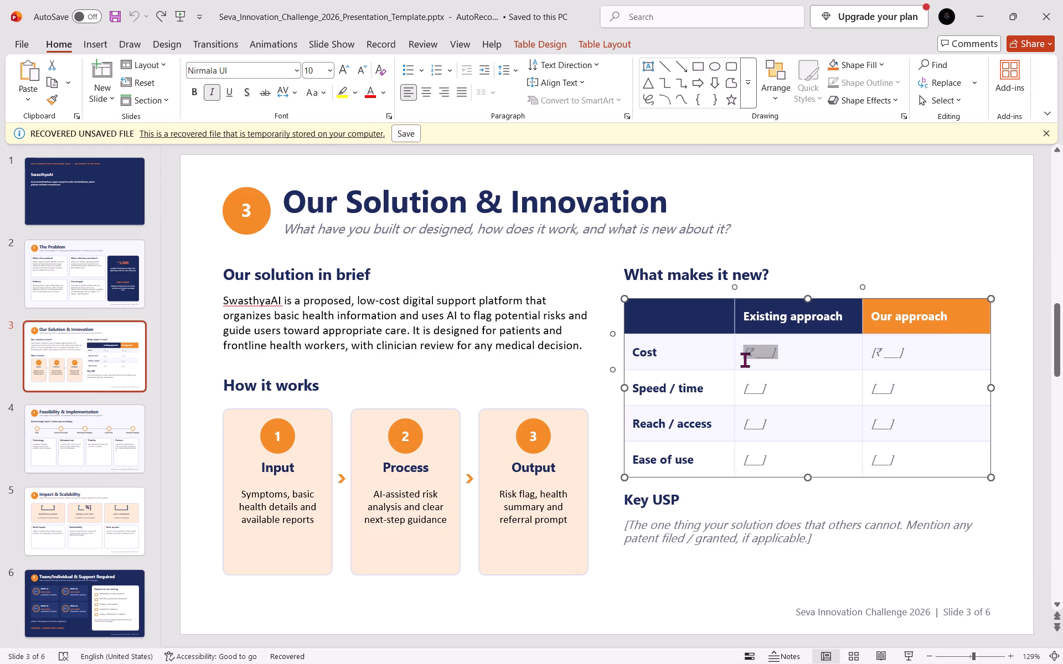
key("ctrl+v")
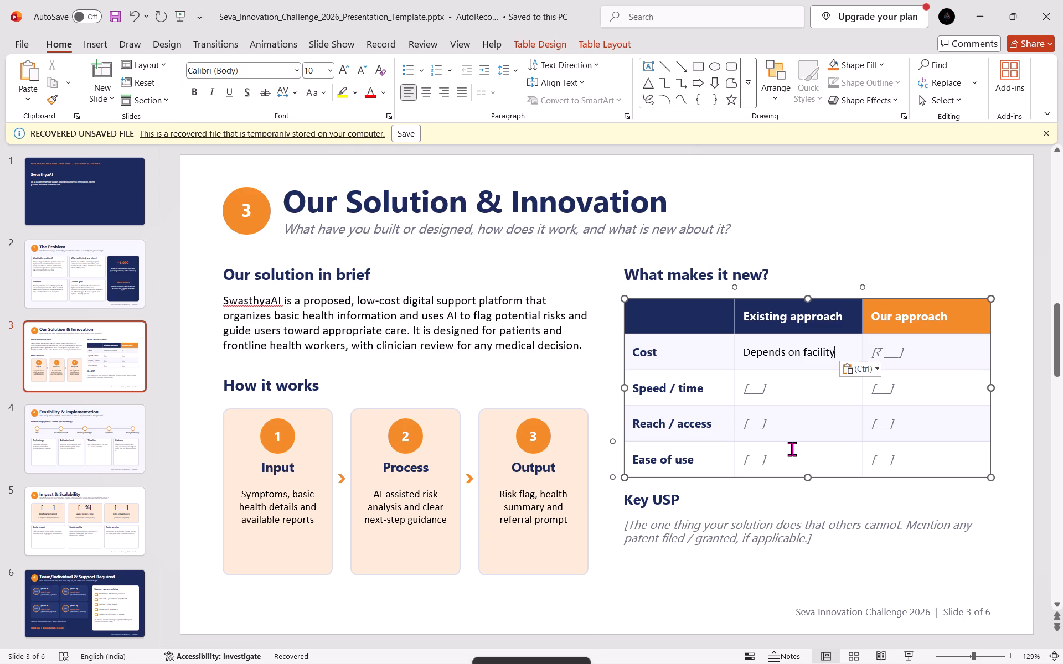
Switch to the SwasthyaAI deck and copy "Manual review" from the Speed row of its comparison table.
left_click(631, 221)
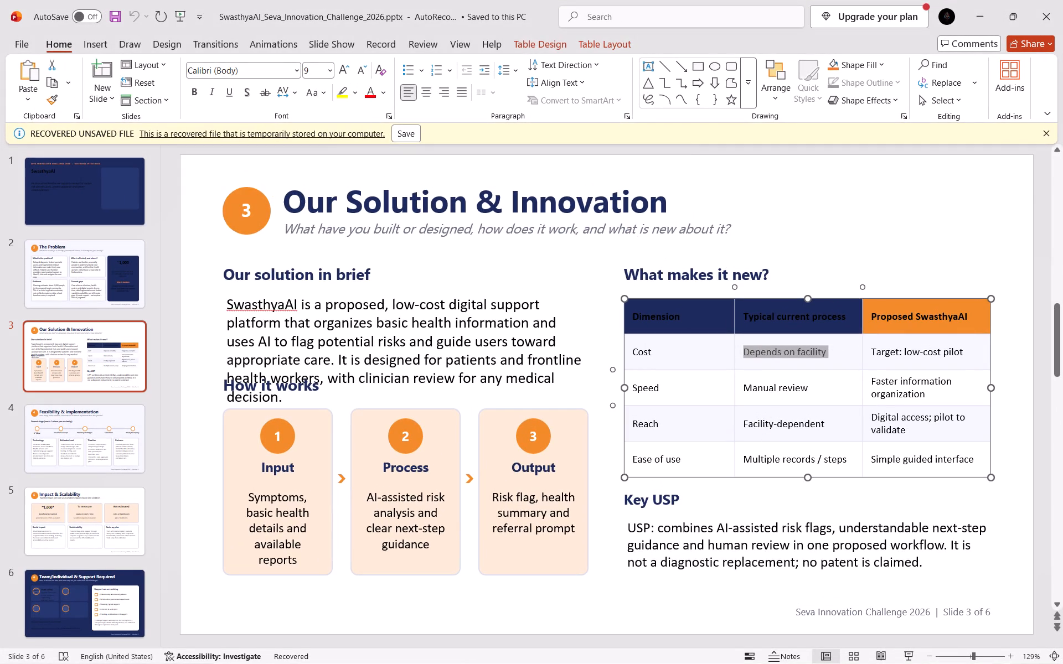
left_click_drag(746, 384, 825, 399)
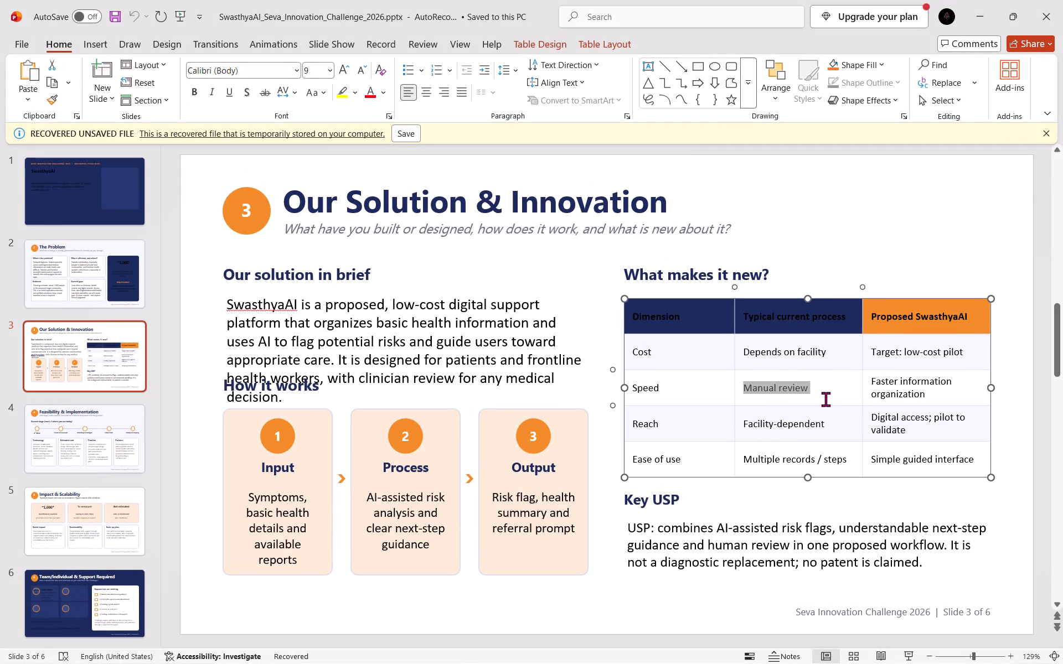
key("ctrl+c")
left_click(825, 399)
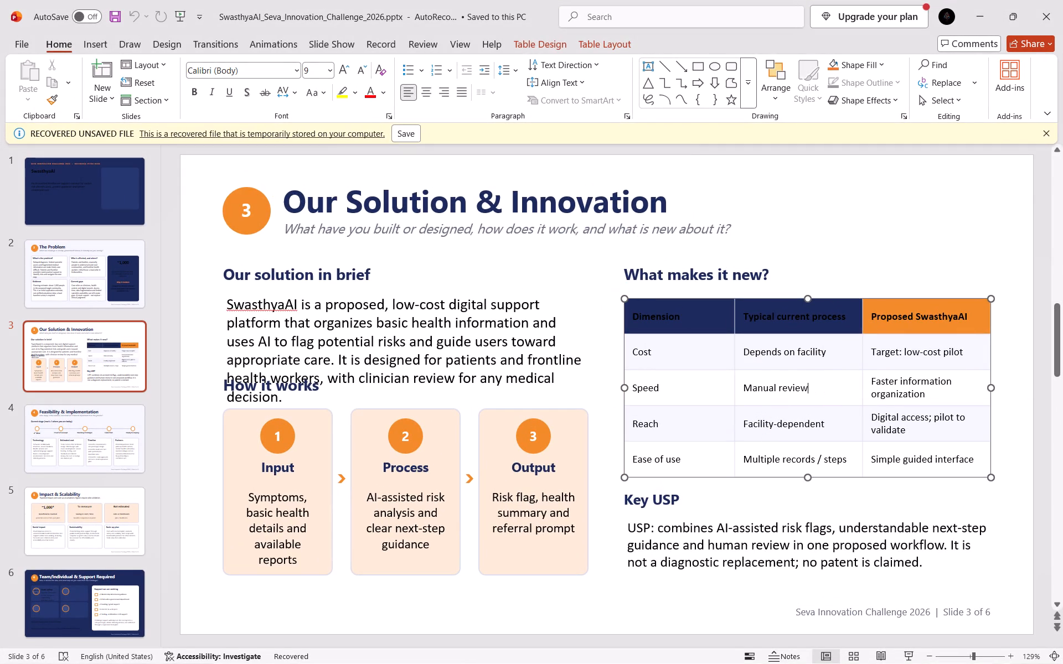
Copy the entire comparison table from slide 3 of the SwasthyaAI deck and return to the template deck.
left_click(602, 293)
left_click_drag(602, 293, 998, 466)
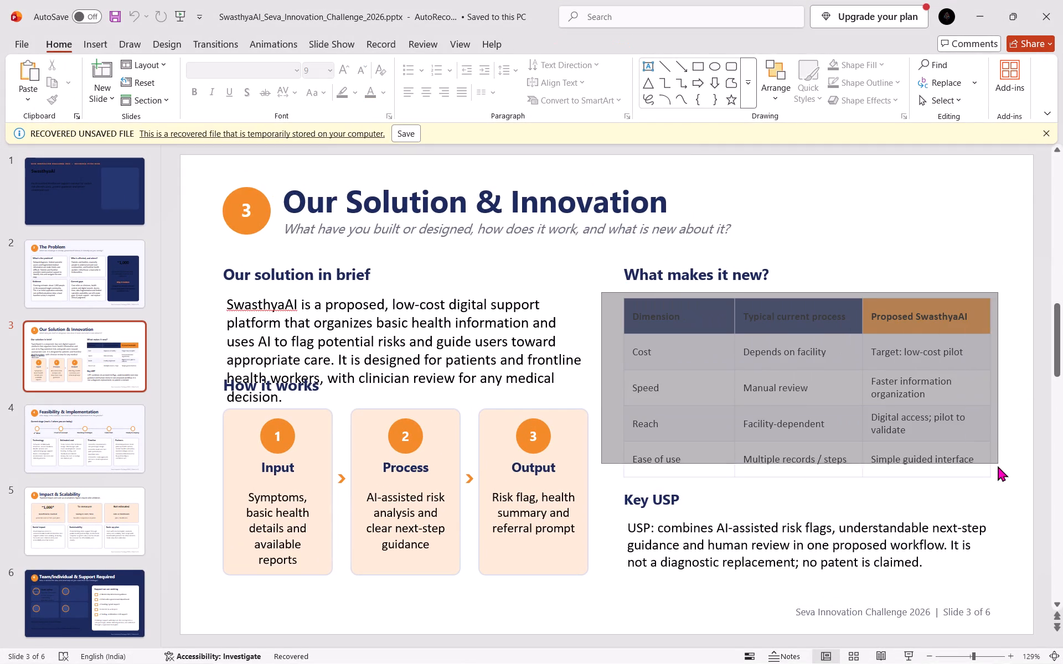
left_click_drag(998, 466, 1005, 485)
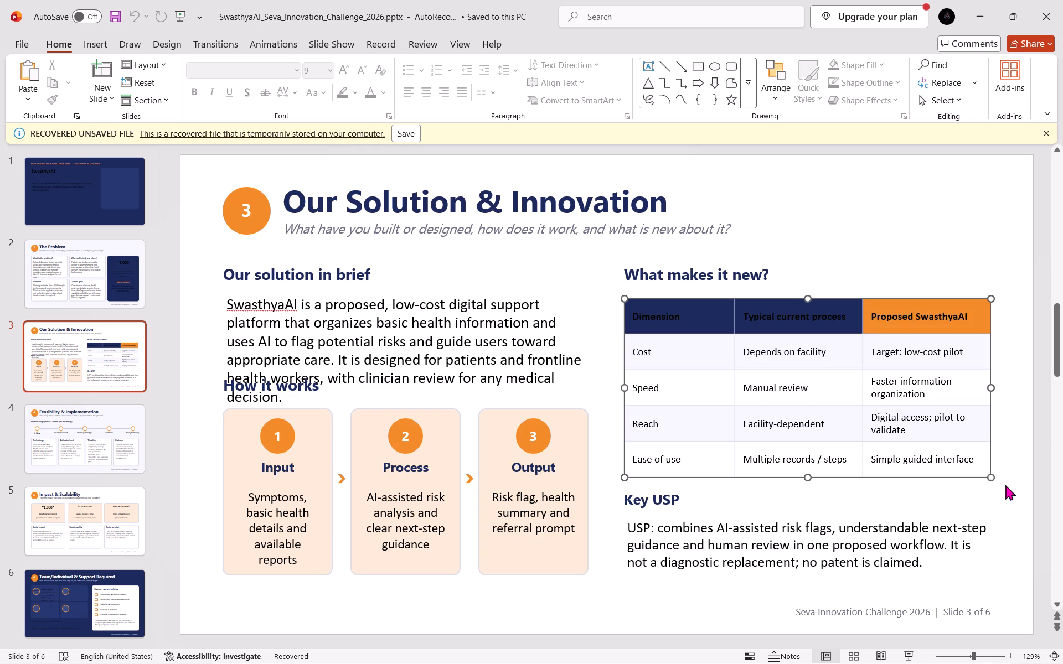
key("ctrl+c")
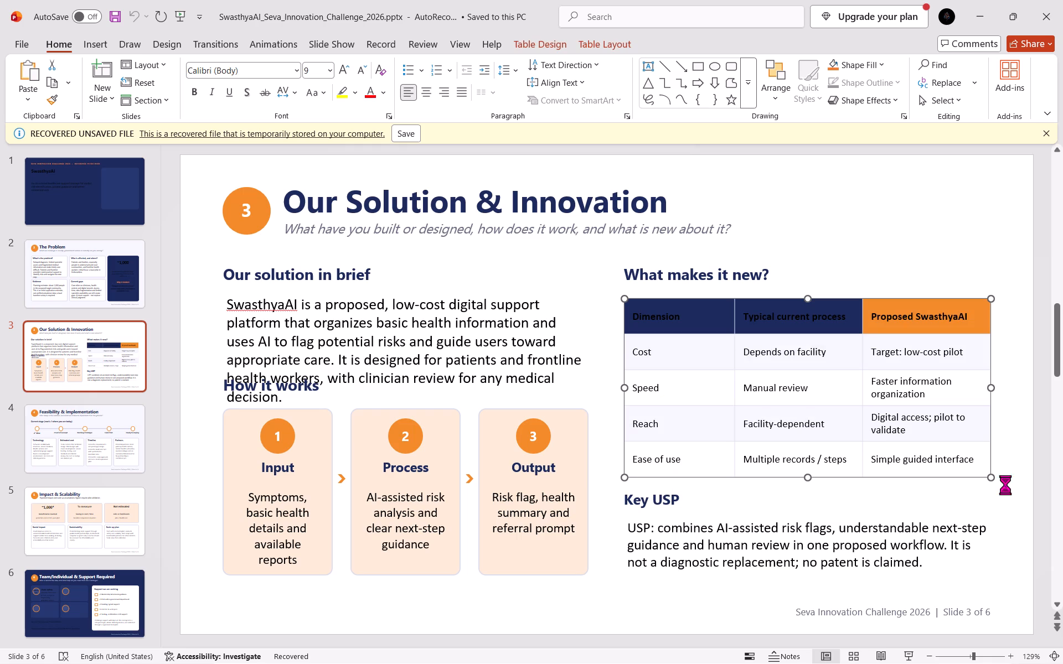
key("ctrl+c")
left_click(726, 143)
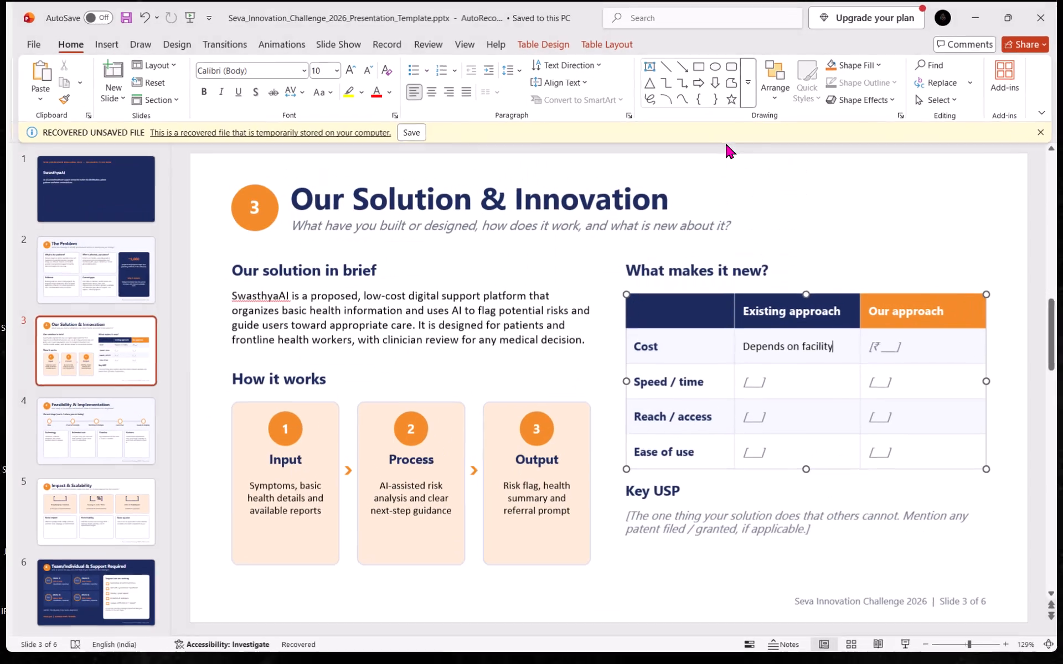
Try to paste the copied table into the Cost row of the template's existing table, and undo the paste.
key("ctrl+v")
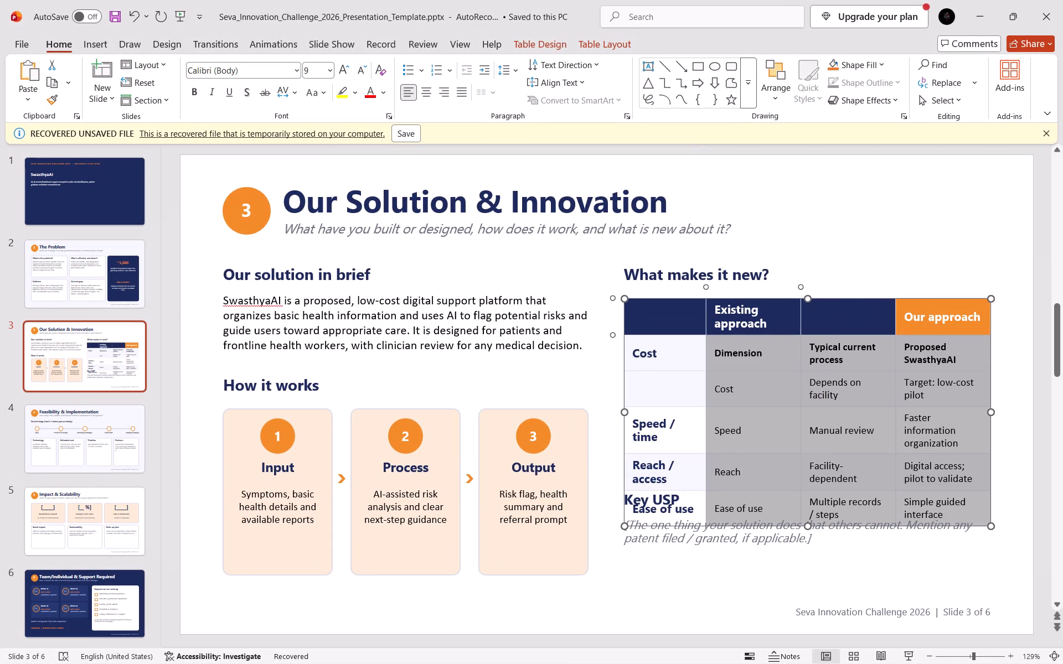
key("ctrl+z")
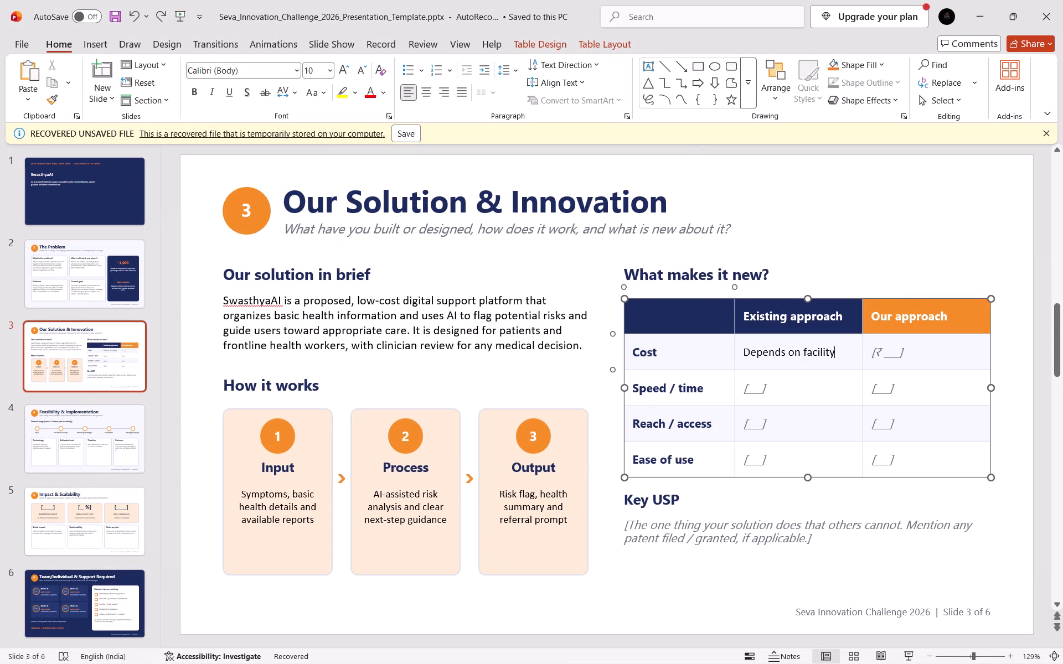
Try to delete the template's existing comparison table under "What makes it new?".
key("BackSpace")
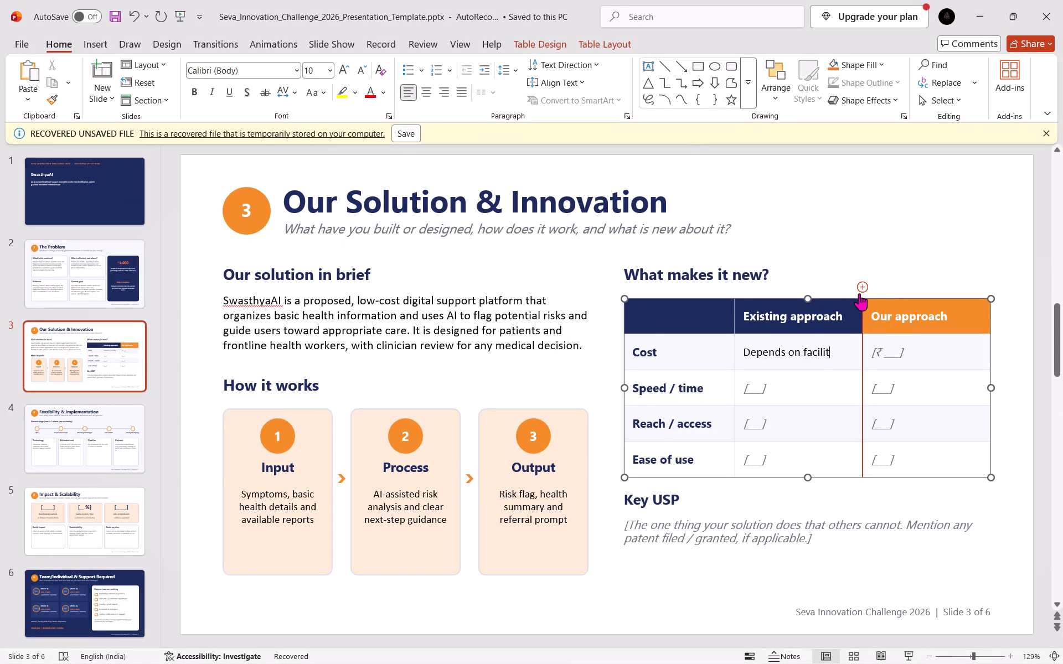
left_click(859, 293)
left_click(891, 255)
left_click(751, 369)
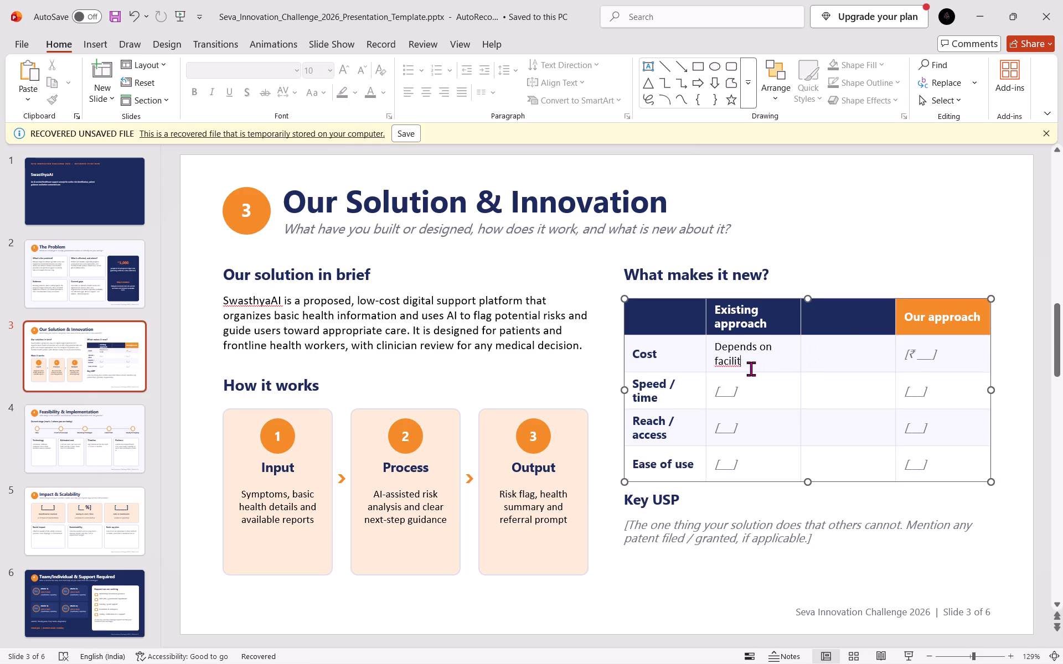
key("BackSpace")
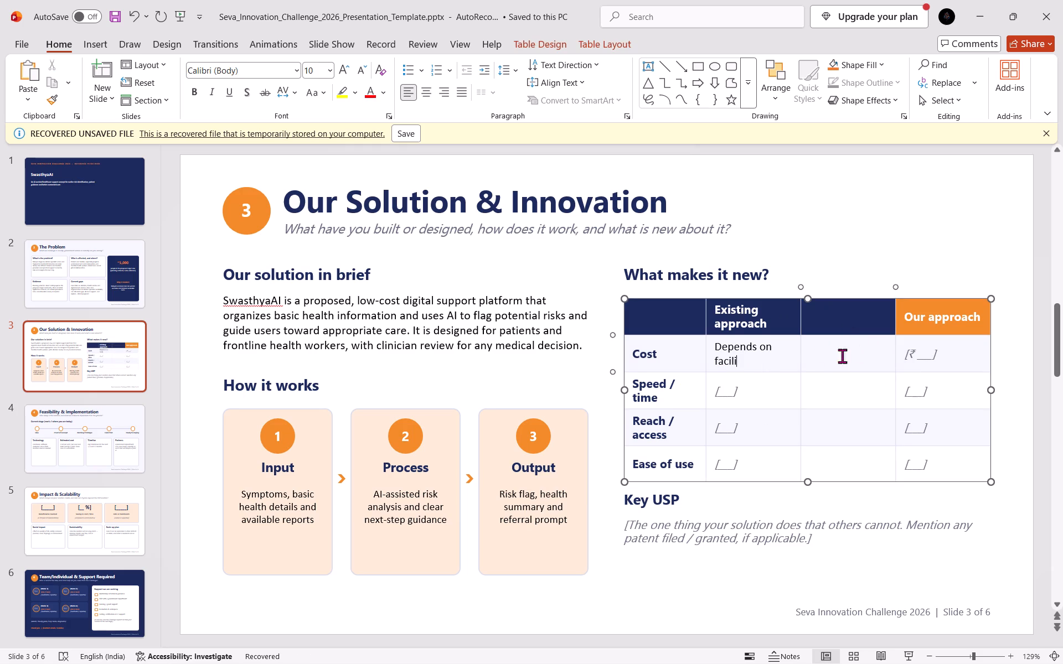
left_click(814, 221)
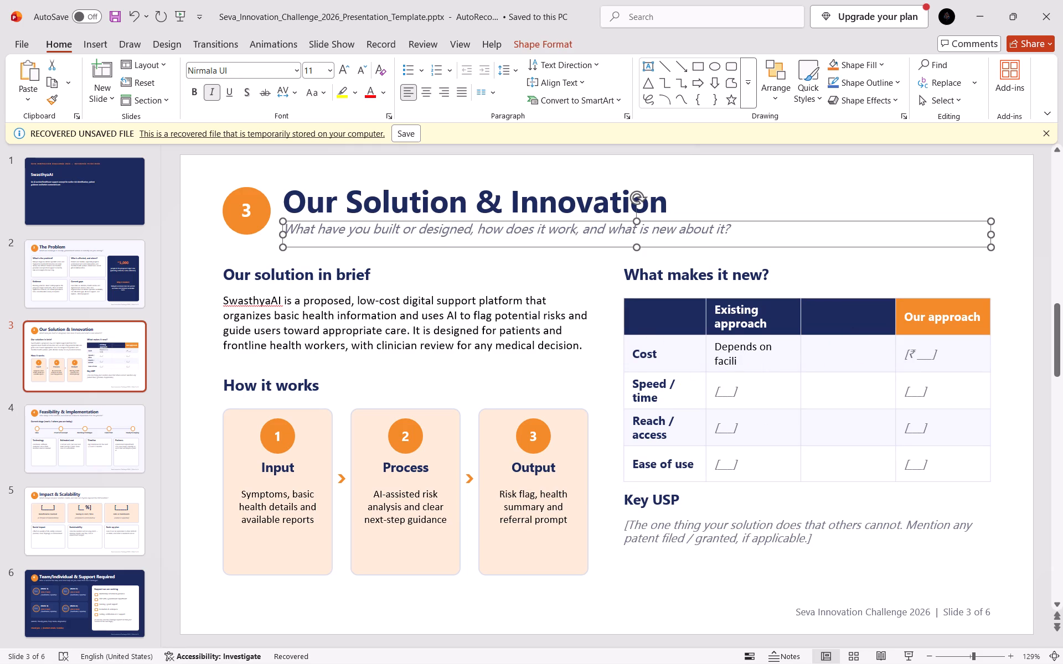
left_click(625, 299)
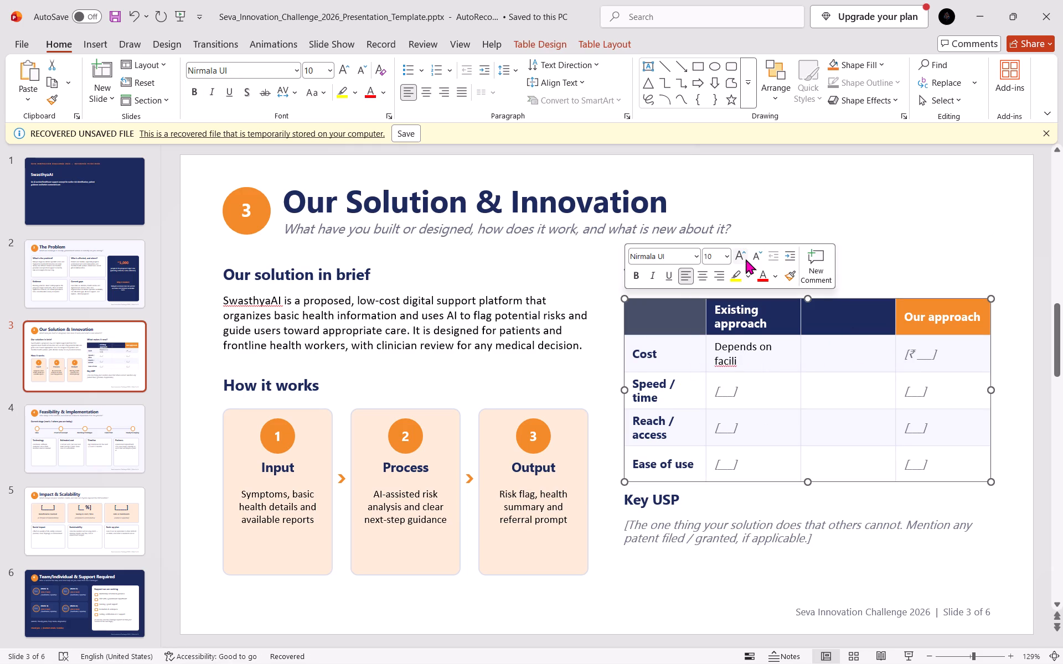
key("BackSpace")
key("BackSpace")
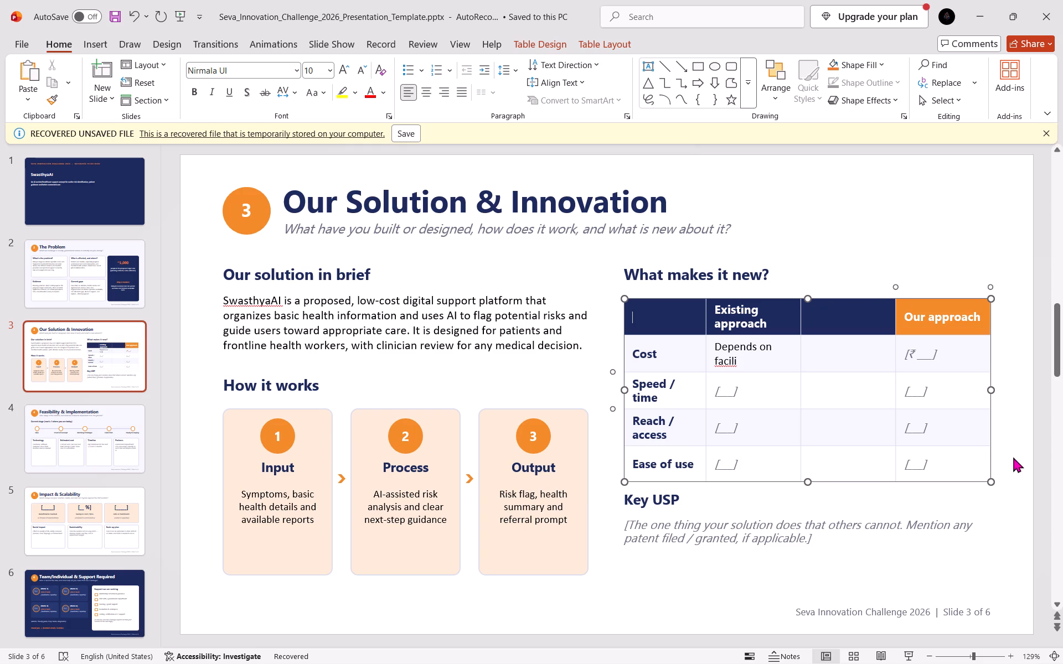
Delete the template's comparison table under "What makes it new?" and paste the copied SwasthyaAI table in its place.
left_click(990, 483)
double_click(990, 483)
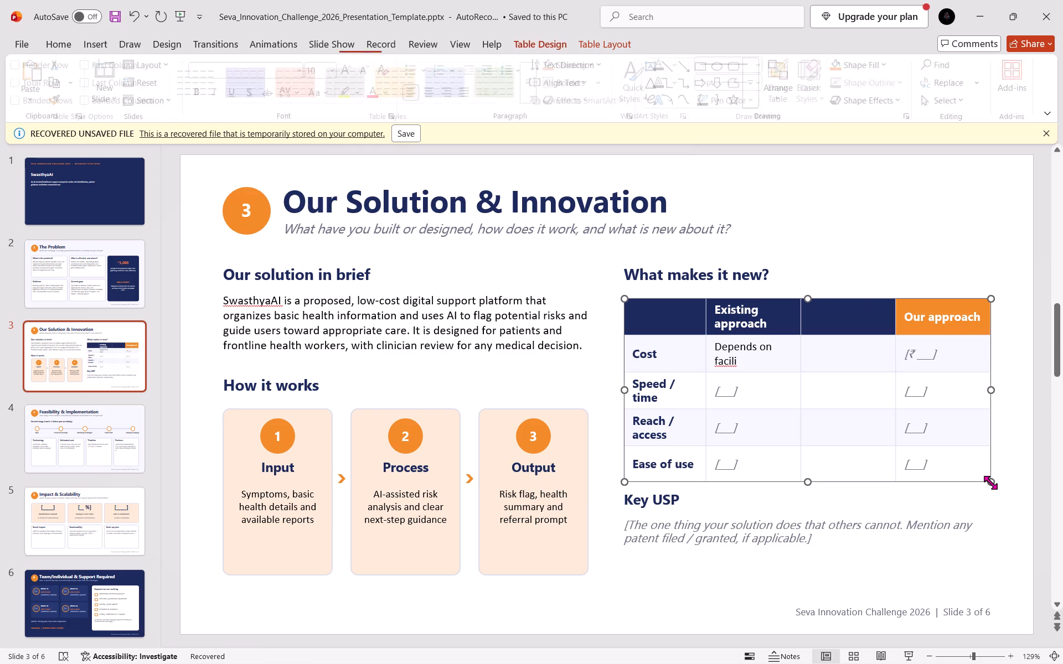
key("BackSpace")
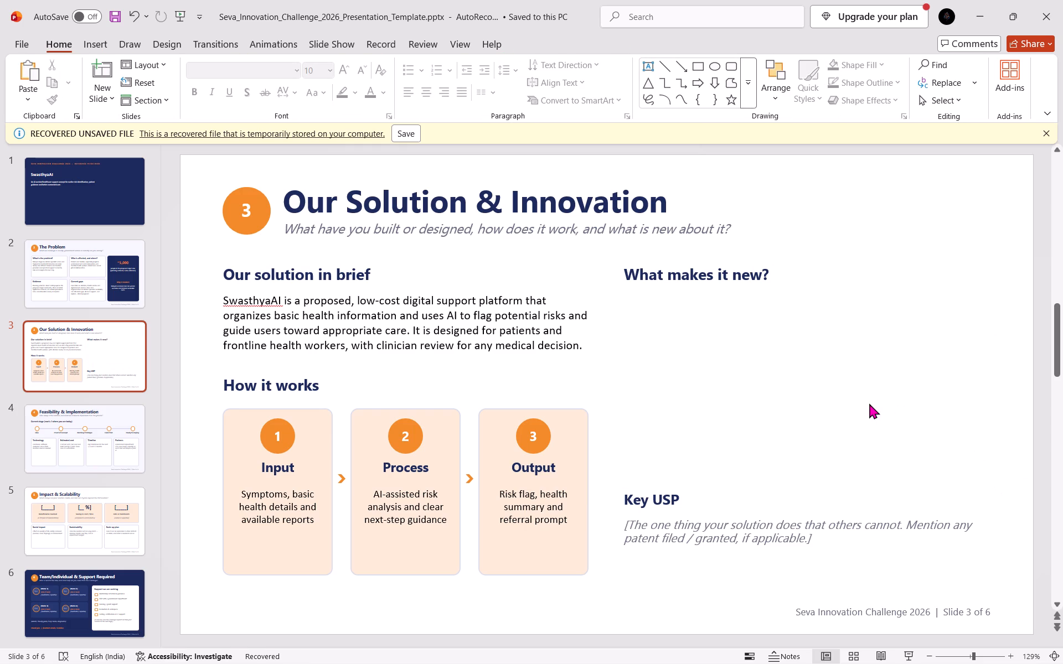
key("ctrl+v")
double_click(930, 273)
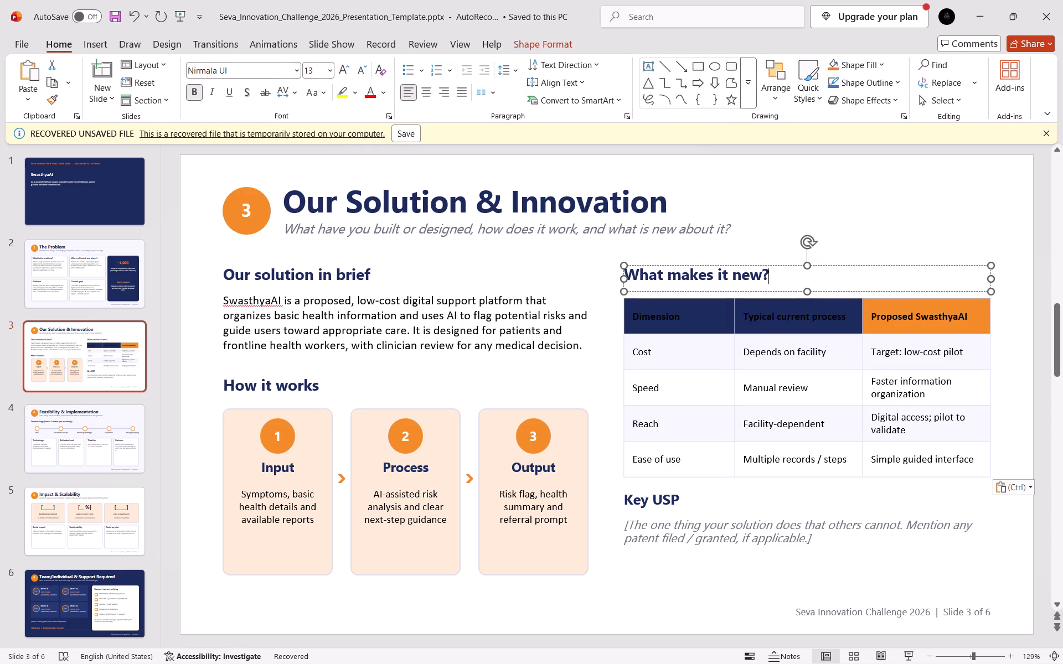
Recolour the header texts "Dimension" and "Typical current process" in the pasted comparison table to white.
left_click(678, 312)
double_click(678, 312)
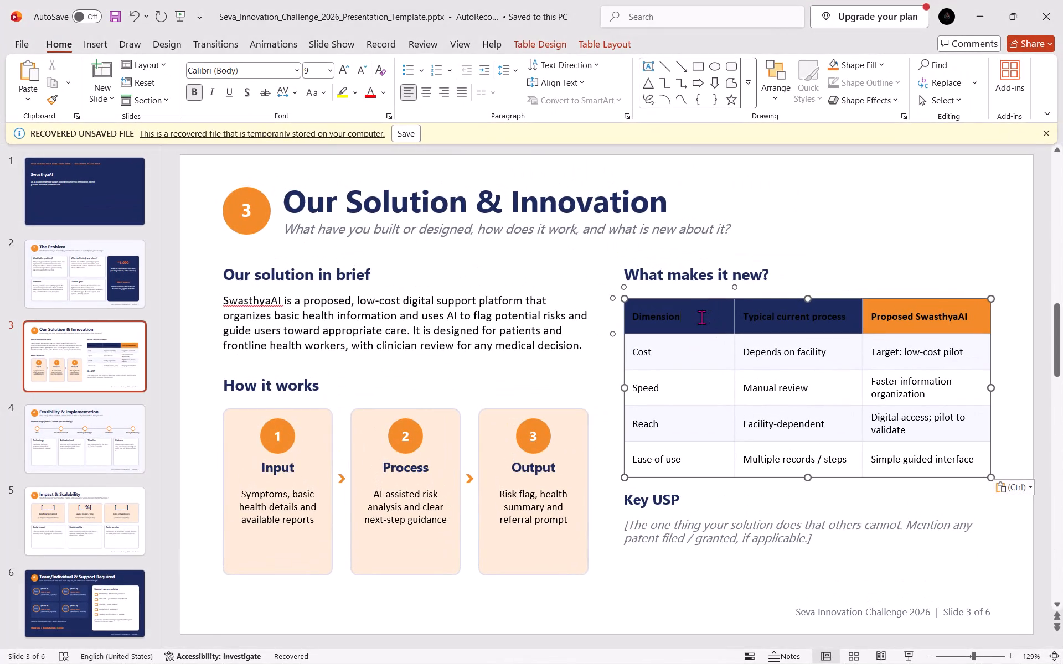
left_click_drag(700, 317, 646, 318)
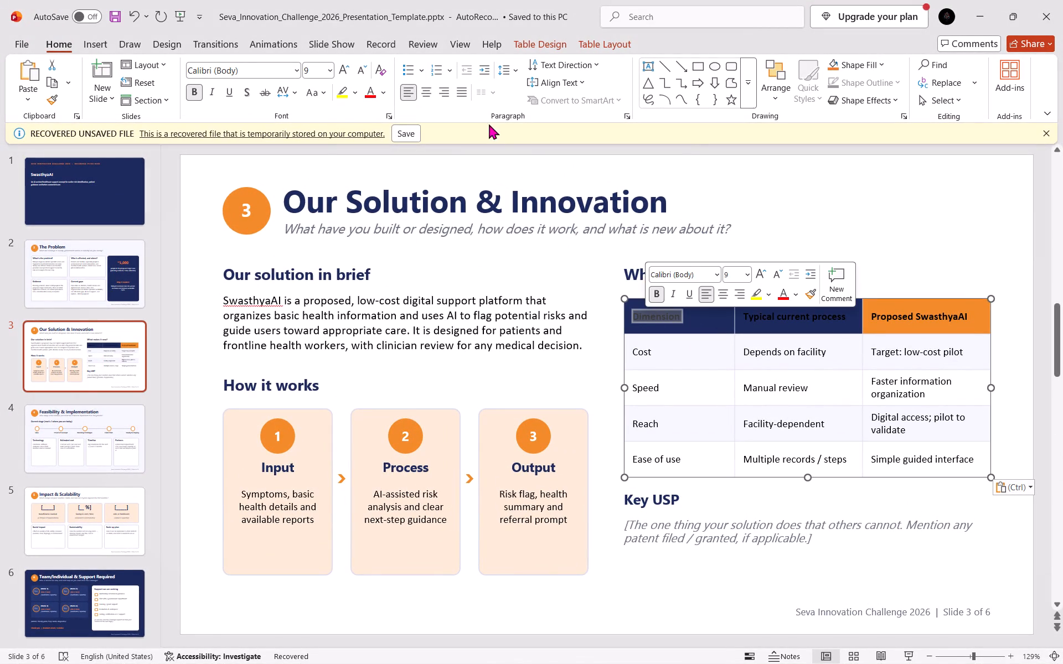
left_click(383, 91)
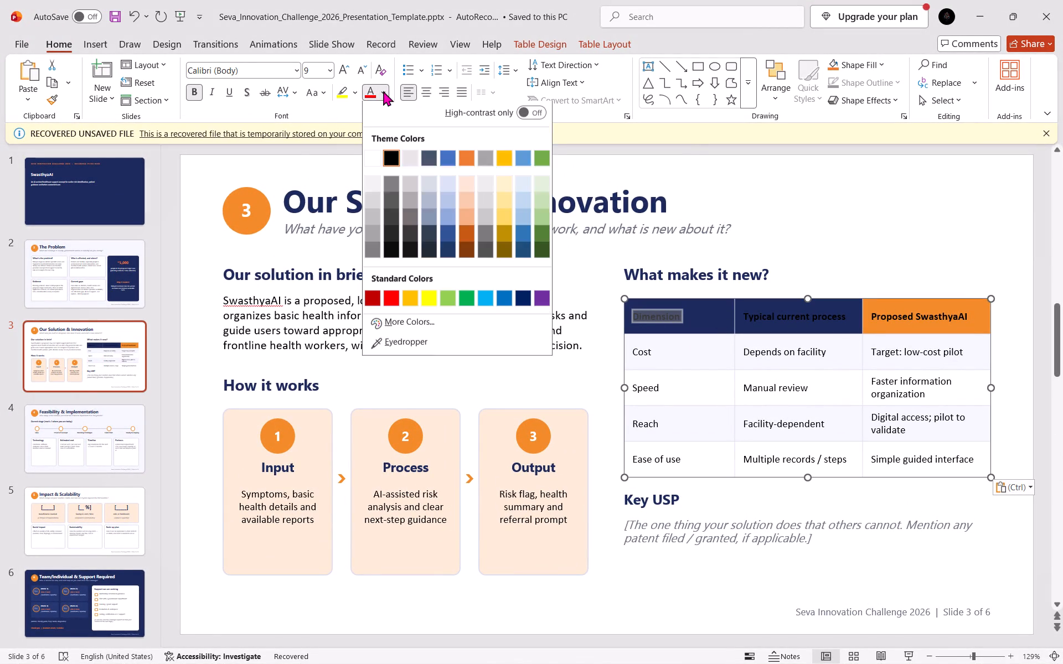
left_click(378, 160)
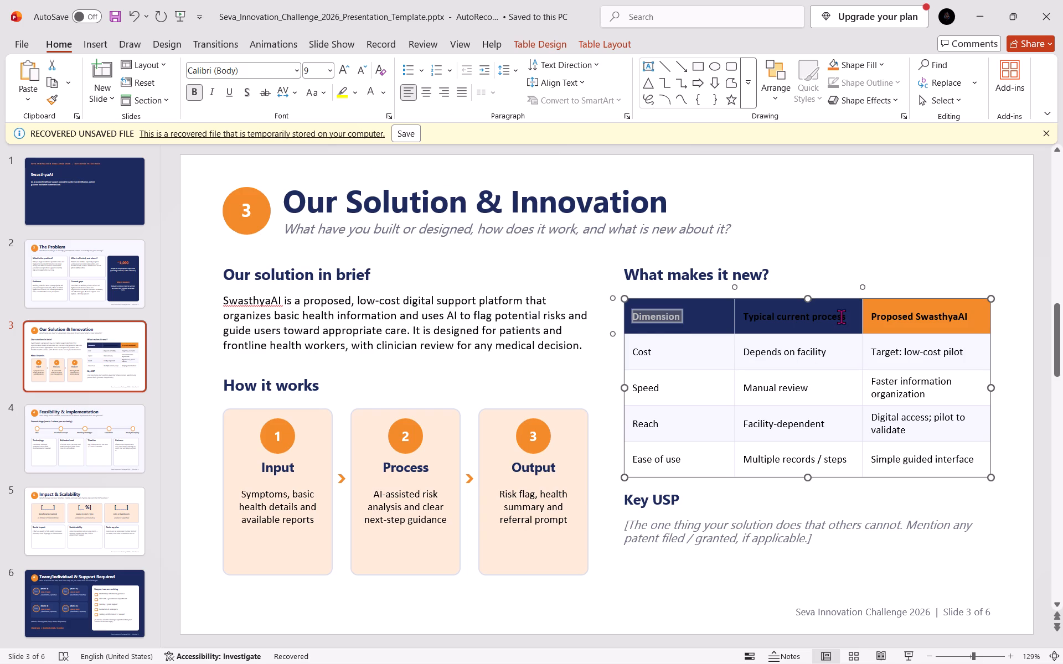
left_click(841, 317)
left_click_drag(851, 320, 817, 325)
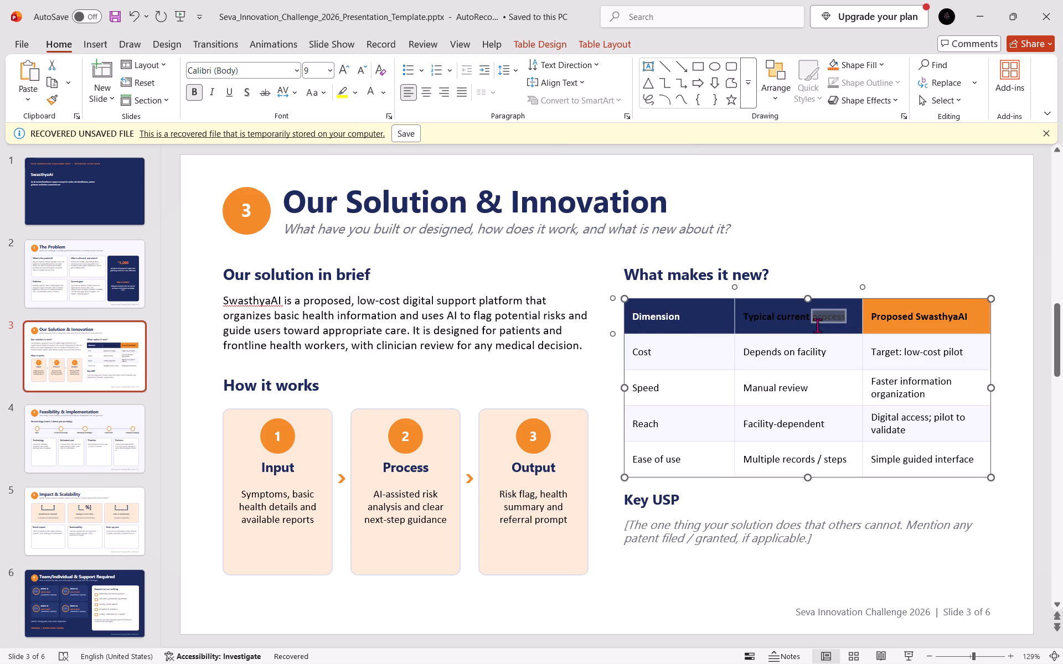
left_click_drag(817, 325, 757, 331)
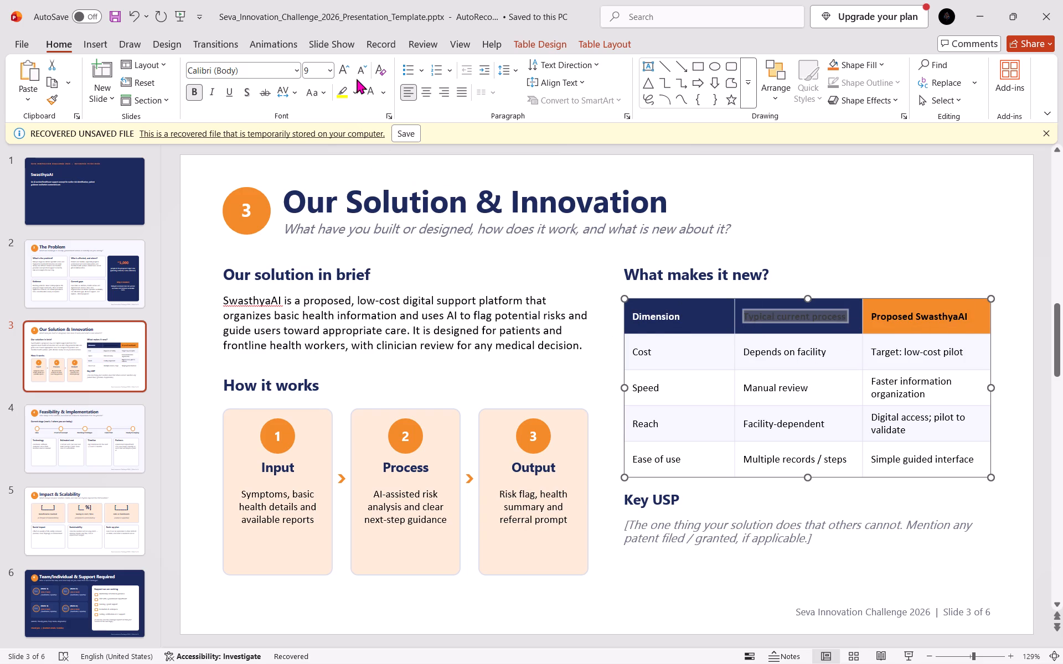
left_click(369, 91)
Copy the Key USP text from slide 3 of the SwasthyaAI deck and paste it over the template's Key USP placeholder.
left_click(892, 209)
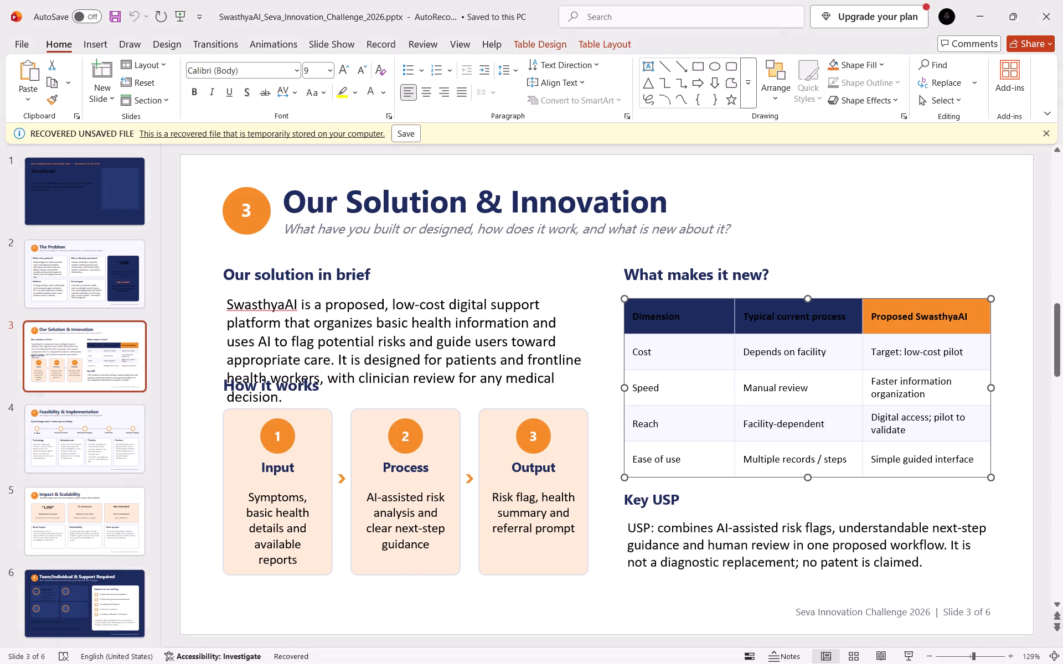
left_click(794, 544)
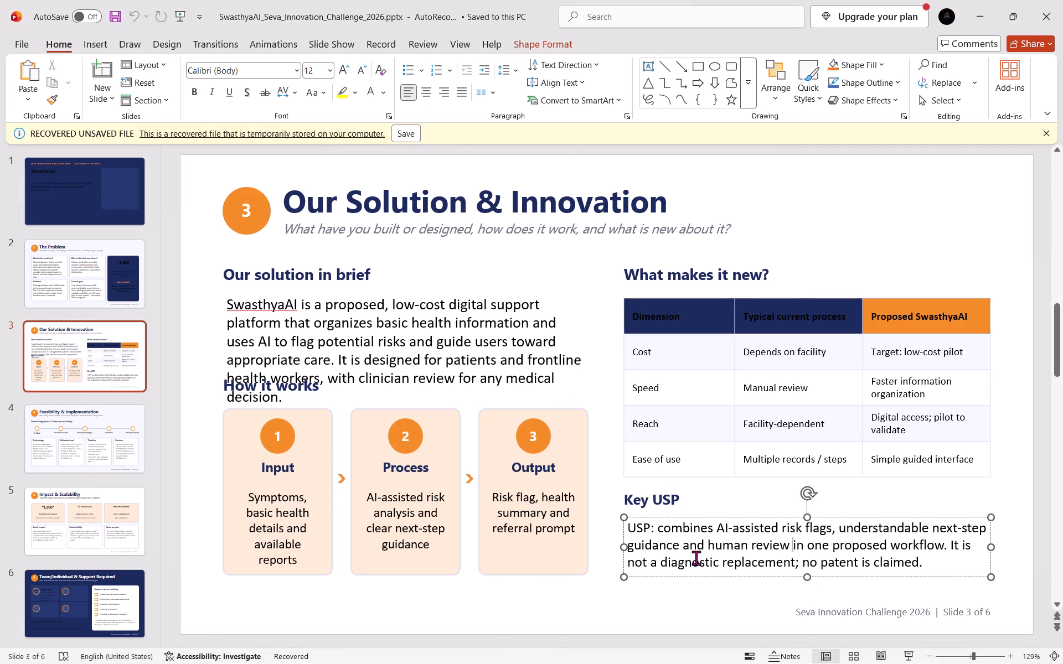
key("ctrl+a")
key("ctrl+c")
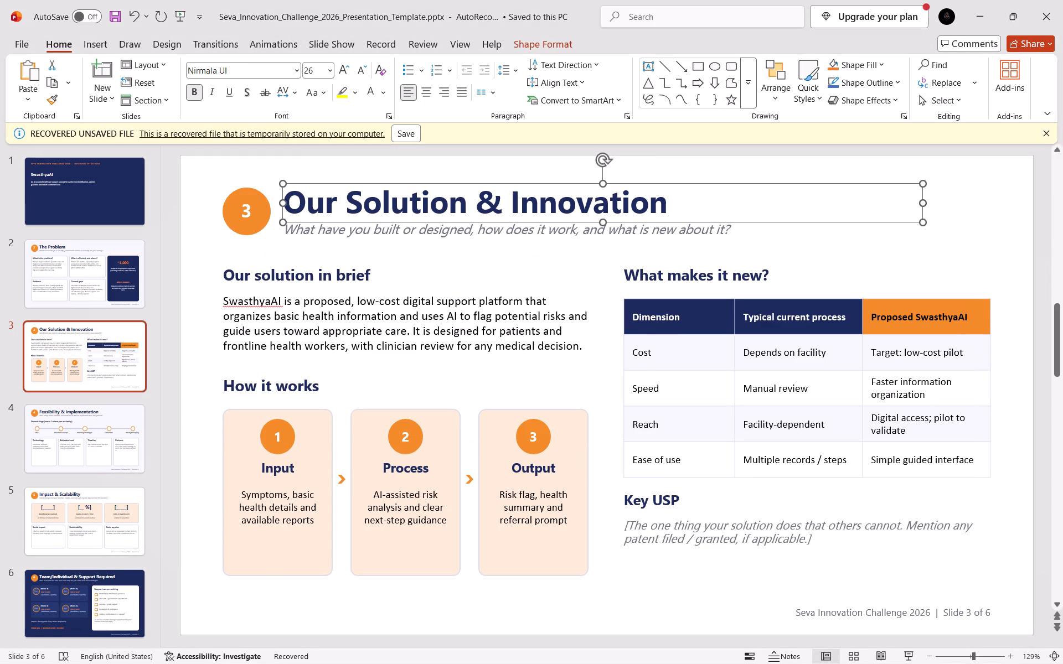
double_click(700, 533)
key("ctrl+a")
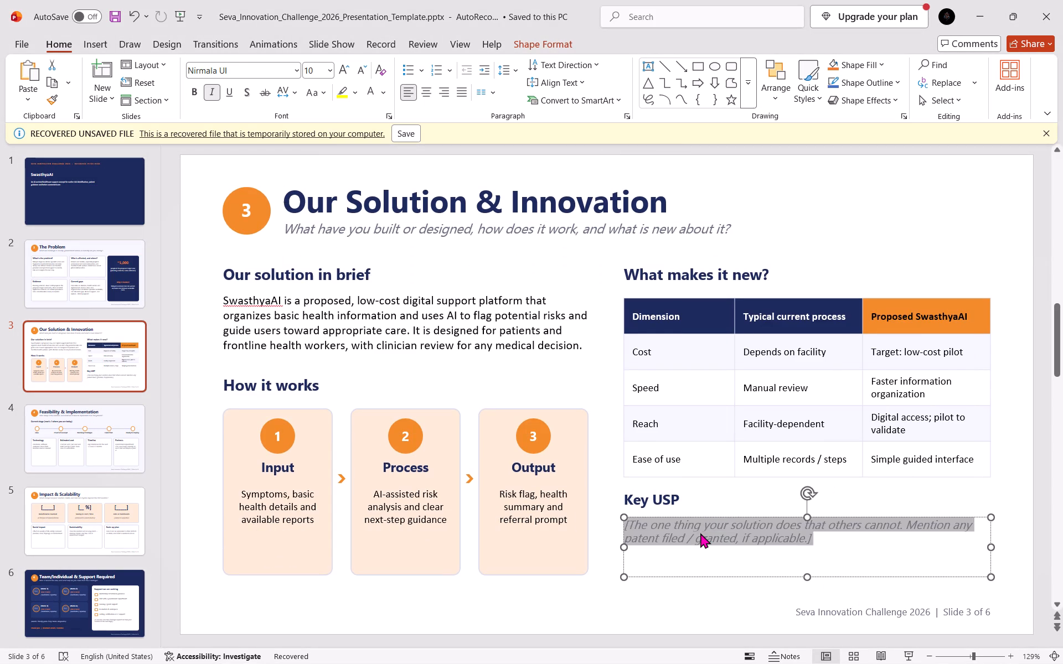
key("ctrl+v")
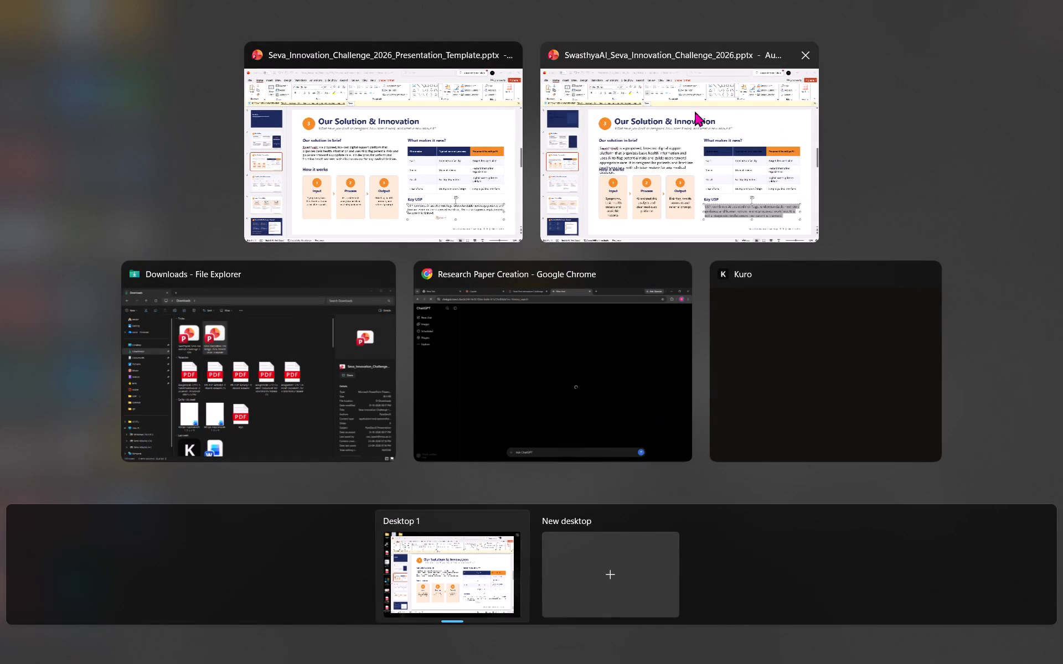
Close the Downloads File Explorer window and return to the template deck.
left_click(380, 275)
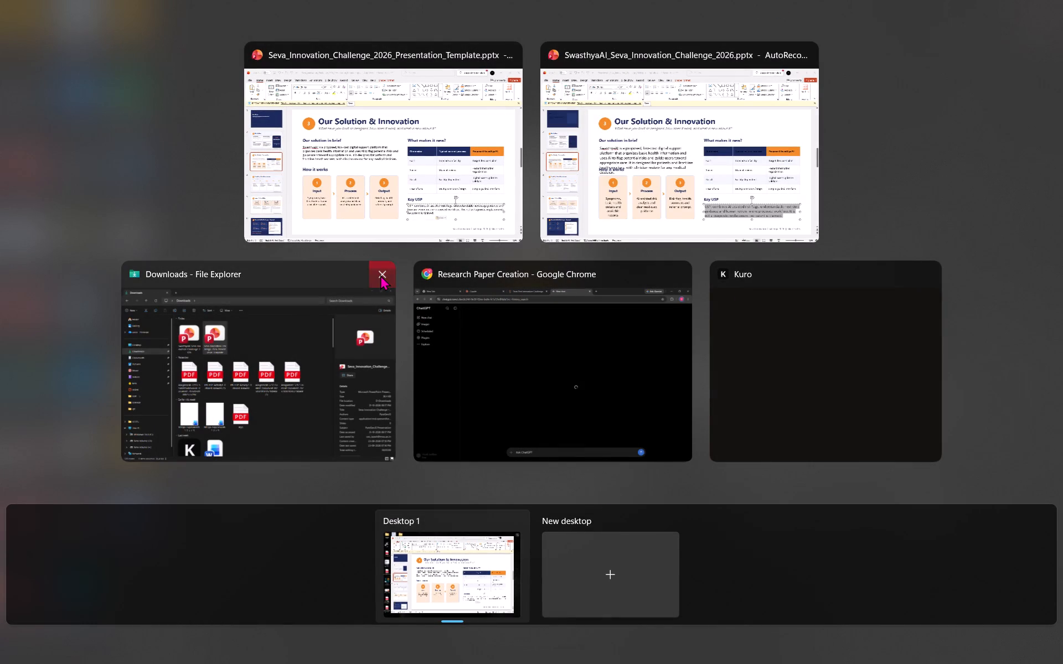
left_click(394, 172)
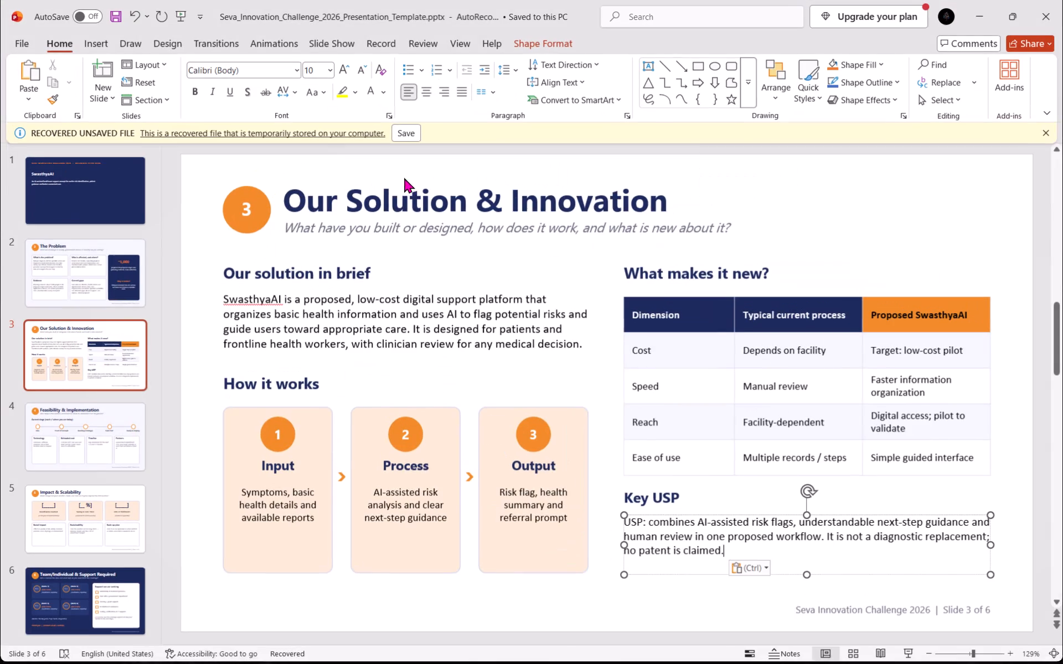
Open slide 4, "Feasibility & Implementation", in both the template deck and the SwasthyaAI deck.
left_click(97, 423)
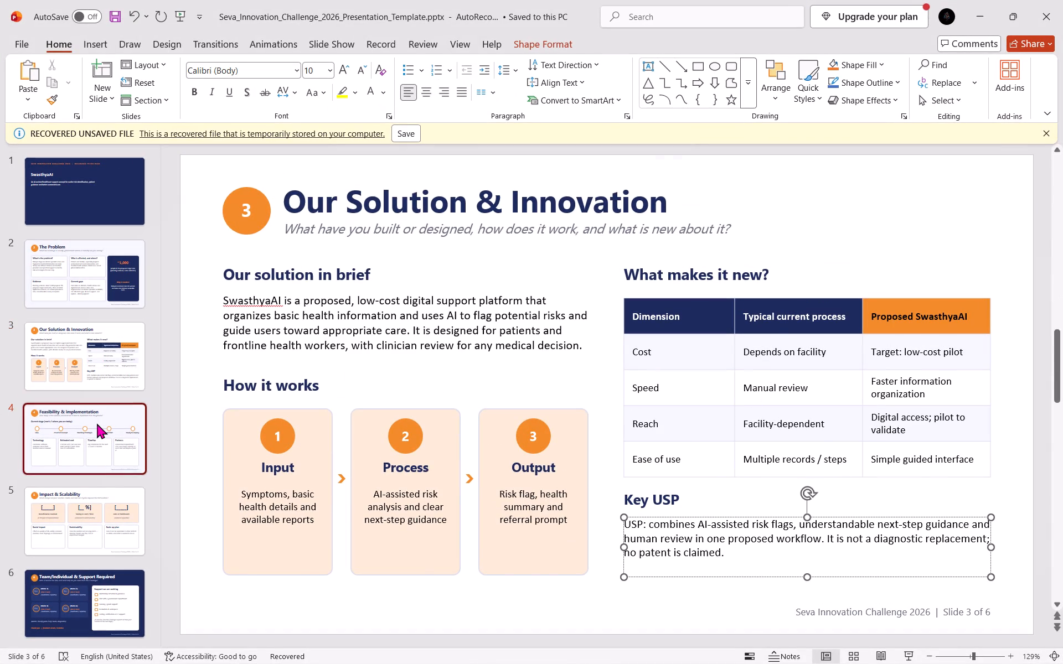
left_click(654, 183)
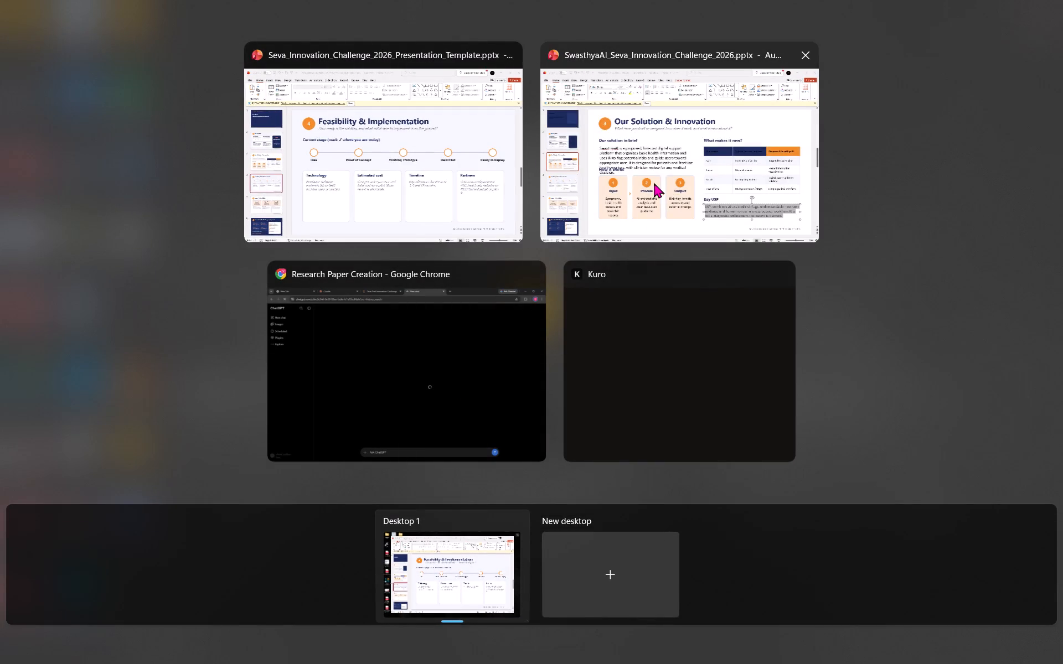
left_click(75, 449)
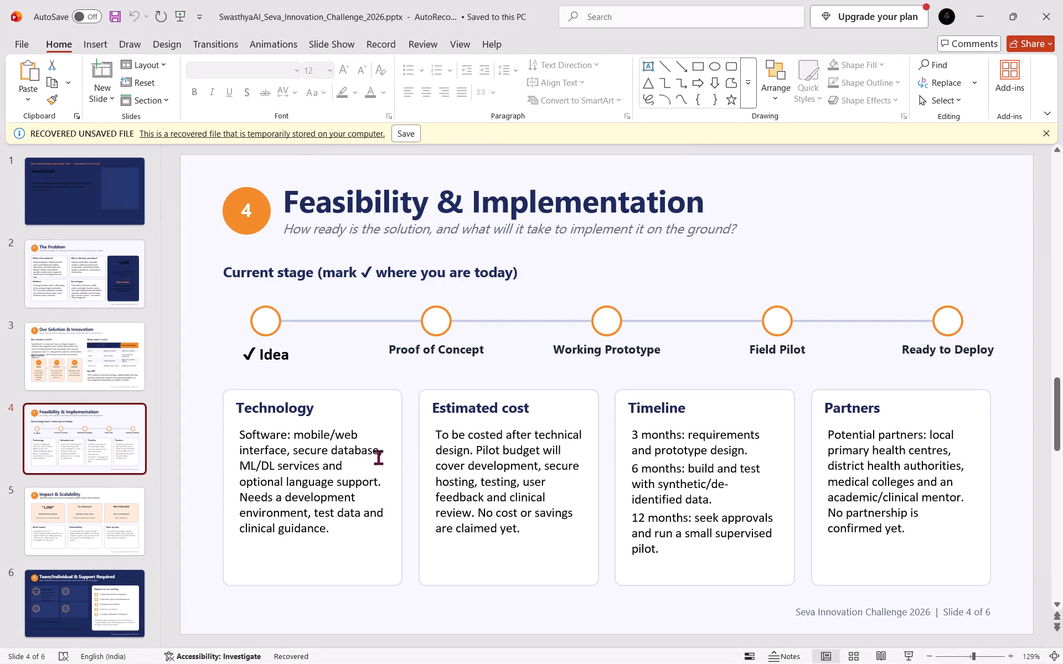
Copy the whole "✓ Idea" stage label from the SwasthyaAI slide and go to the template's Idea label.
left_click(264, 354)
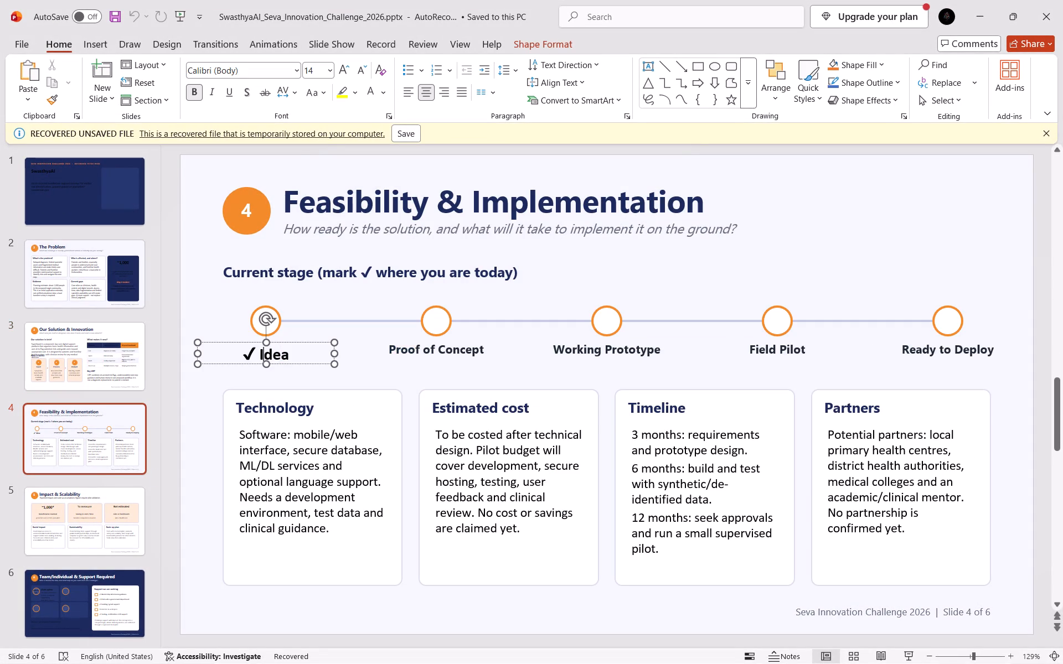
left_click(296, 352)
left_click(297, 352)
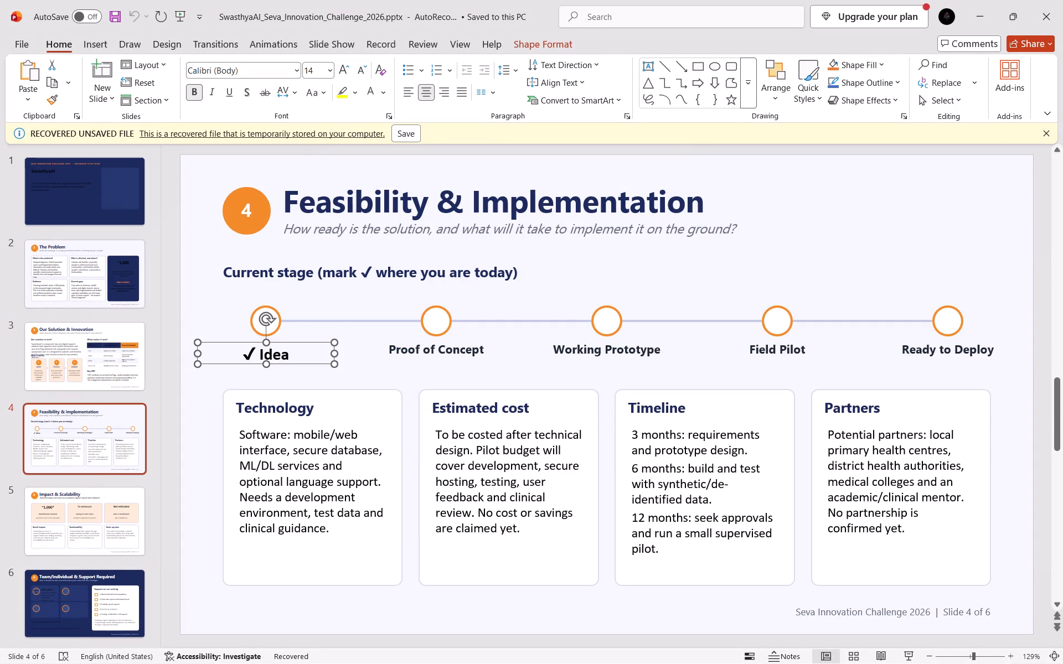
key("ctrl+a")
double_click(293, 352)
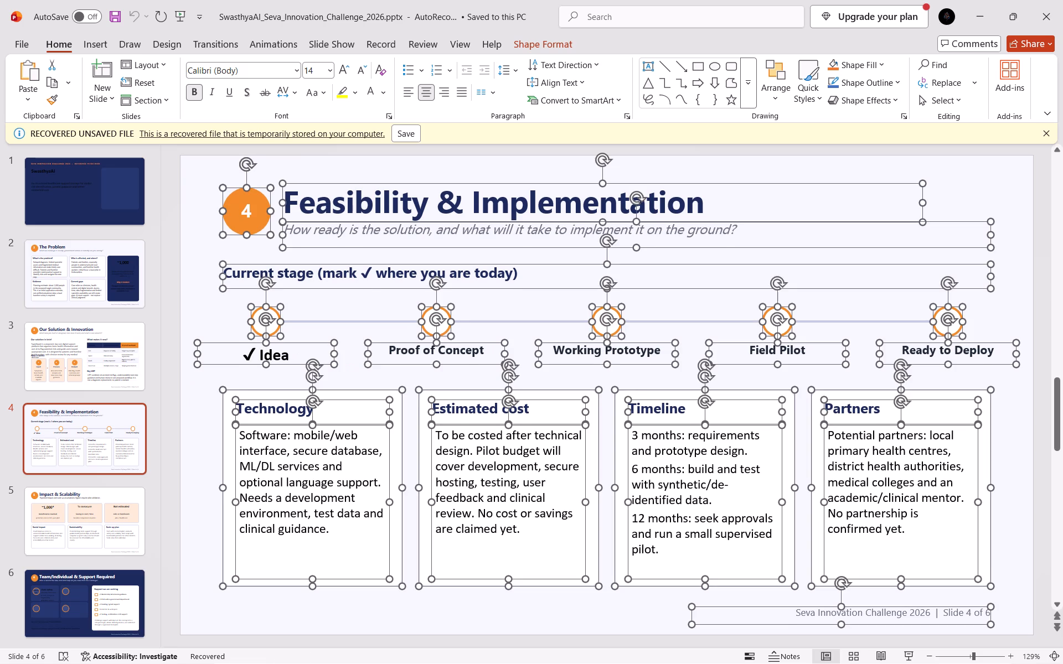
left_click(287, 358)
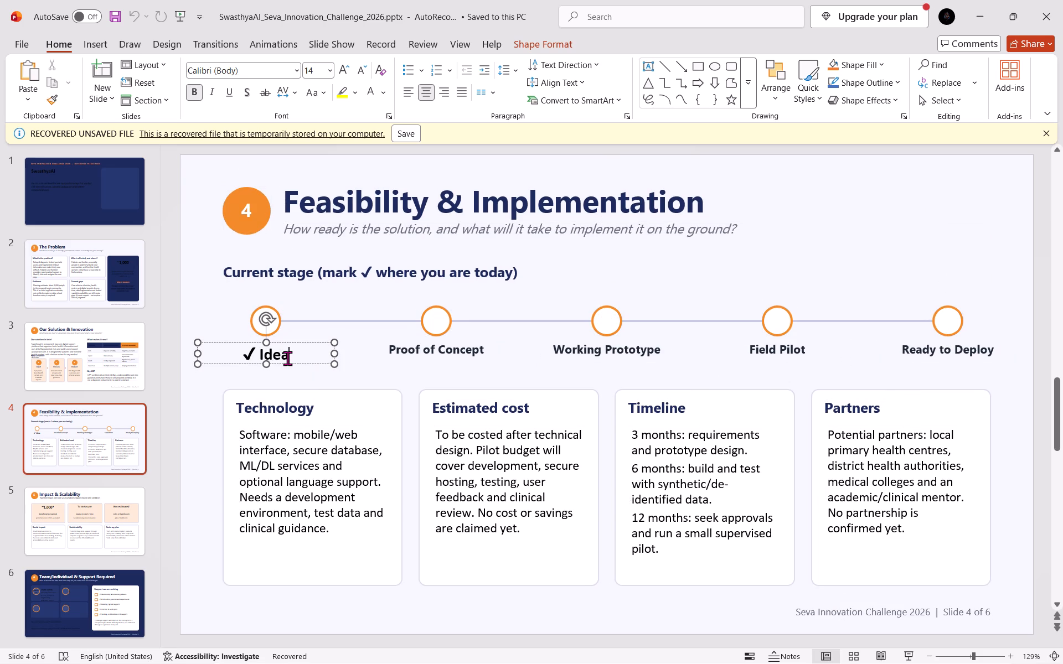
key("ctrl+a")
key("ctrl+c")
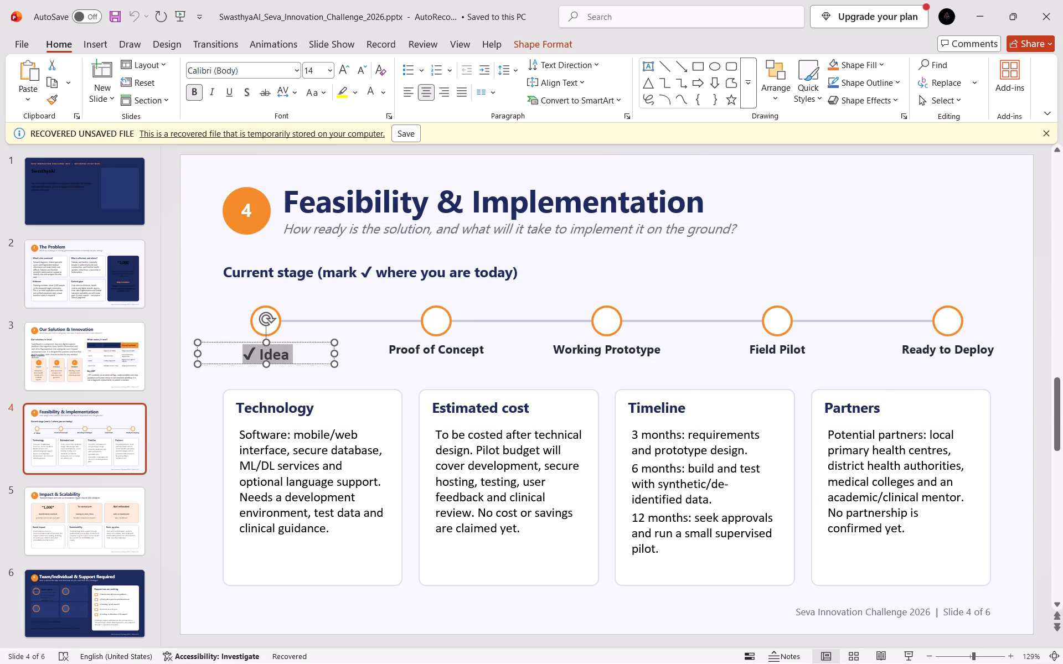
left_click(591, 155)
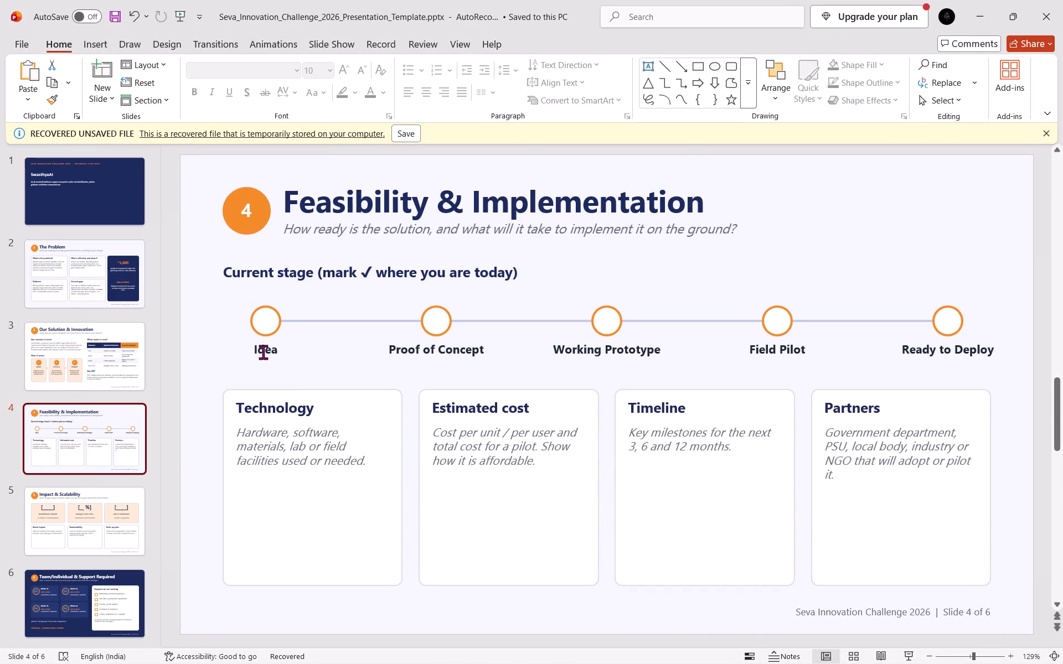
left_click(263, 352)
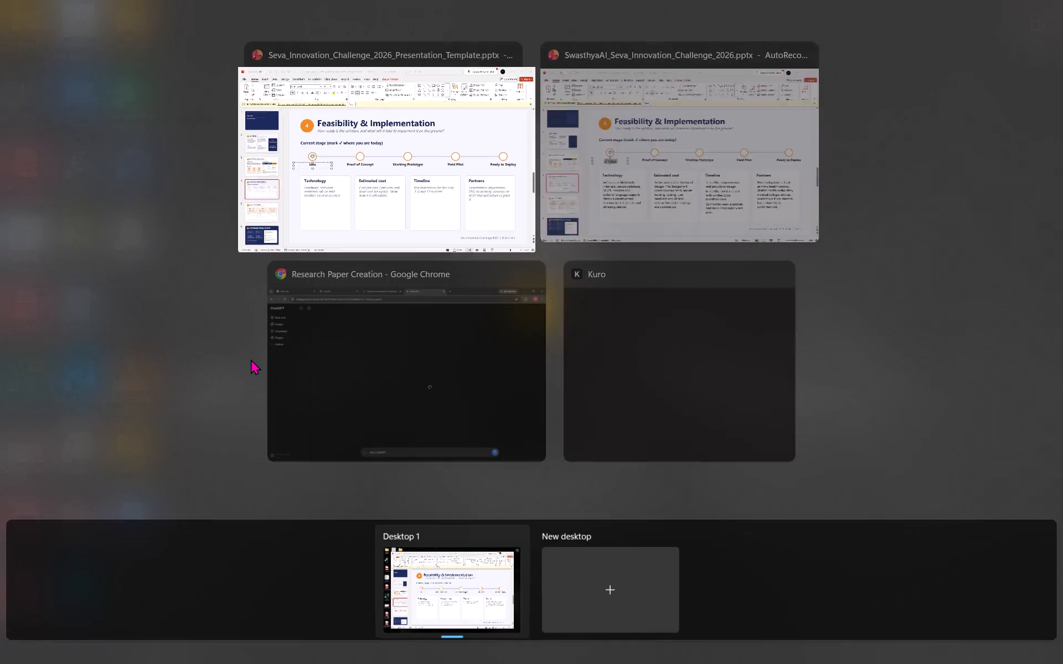
Copy only the check mark from the "✓ Idea" label in the SwasthyaAI deck and return to the template deck.
left_click(621, 137)
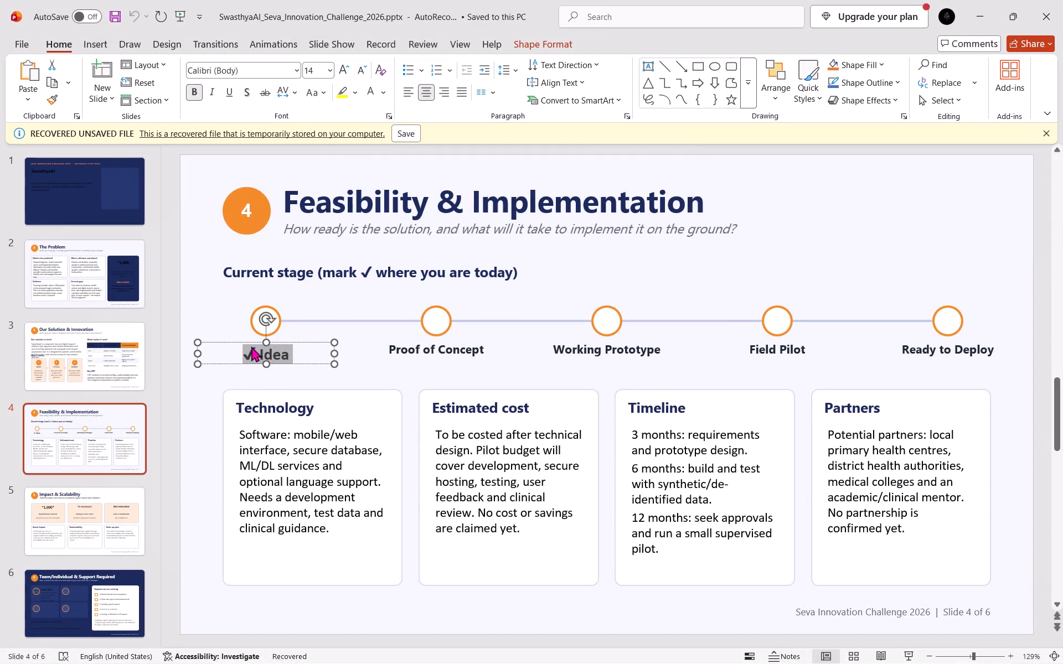
left_click(252, 346)
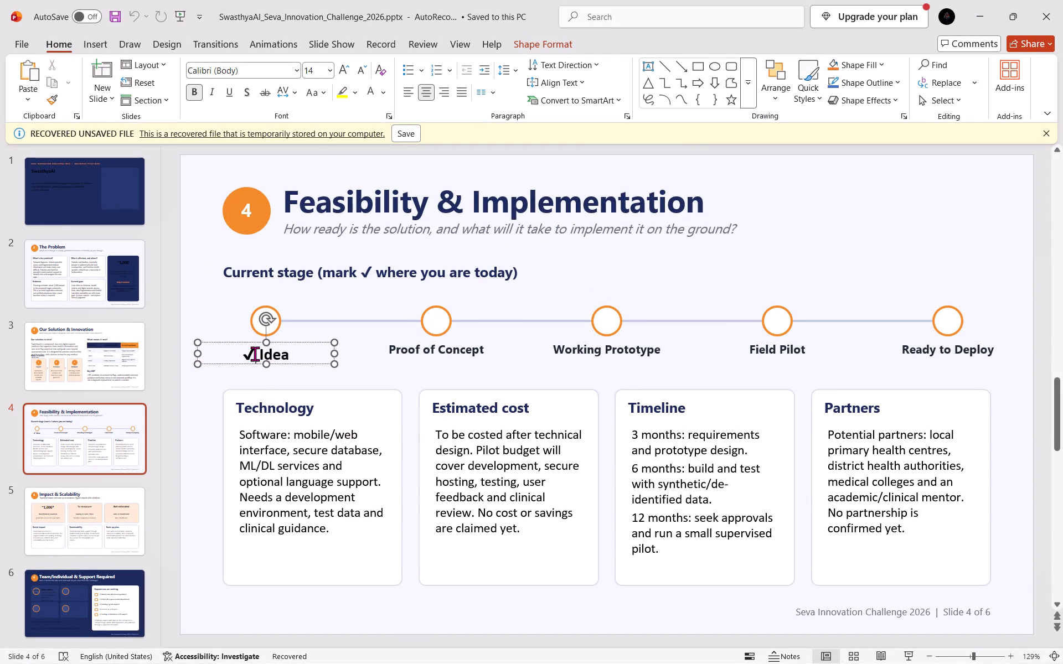
left_click_drag(255, 354, 226, 355)
key("ctrl+c")
key("ctrl+c")
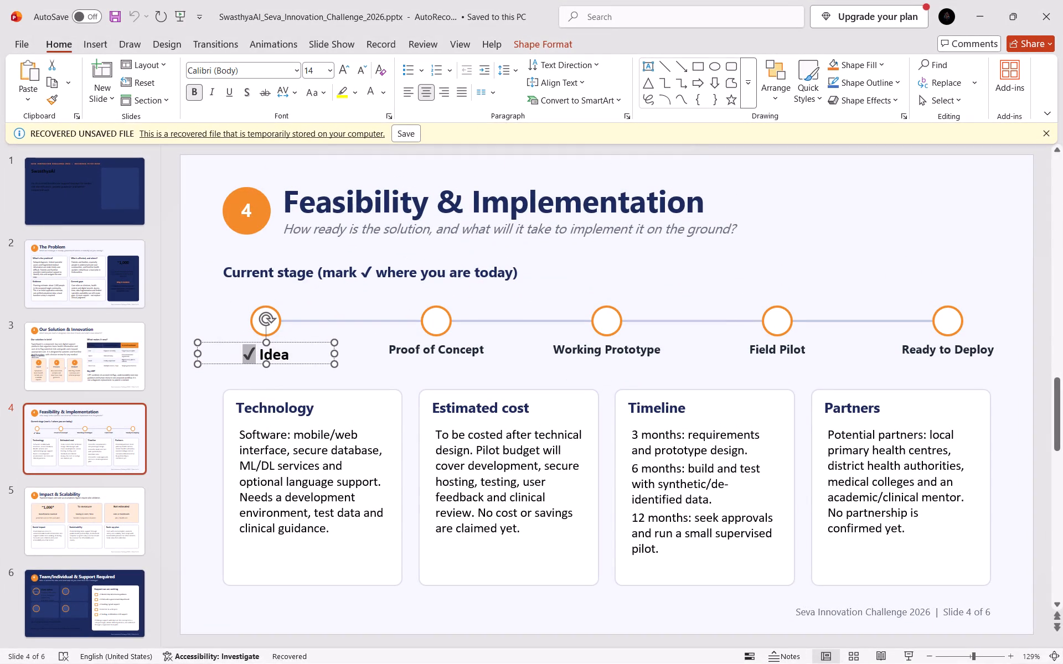
left_click(226, 355)
left_click(567, 193)
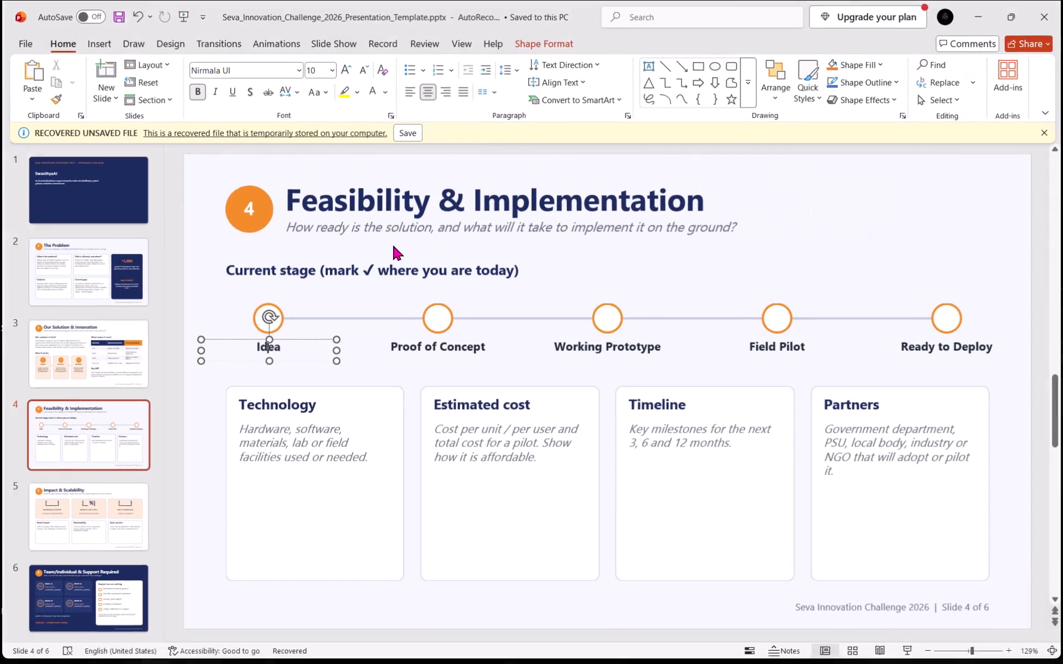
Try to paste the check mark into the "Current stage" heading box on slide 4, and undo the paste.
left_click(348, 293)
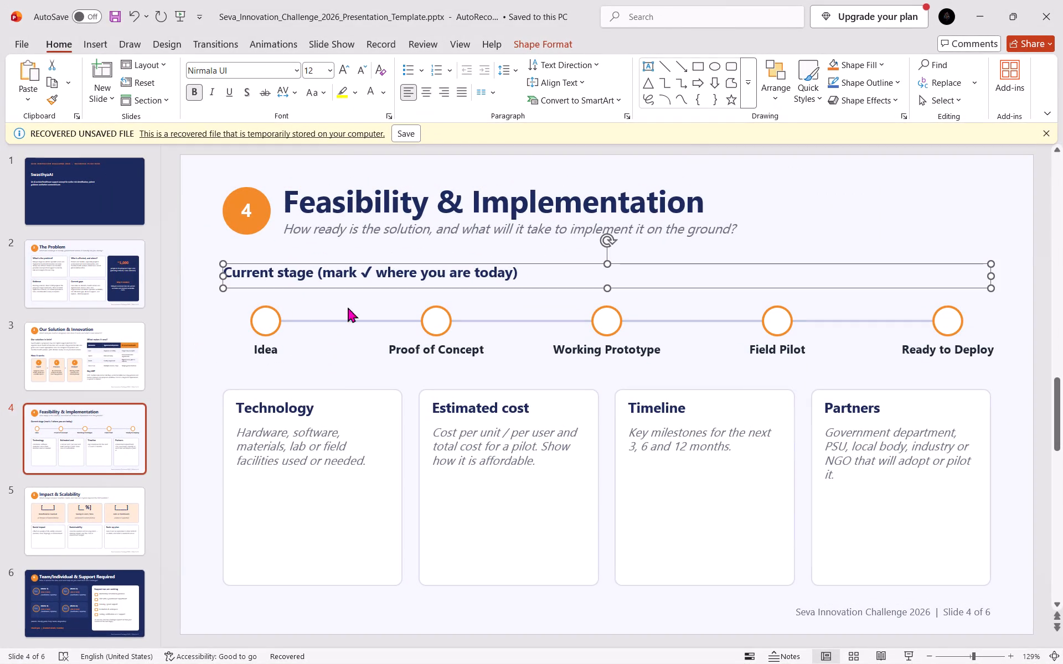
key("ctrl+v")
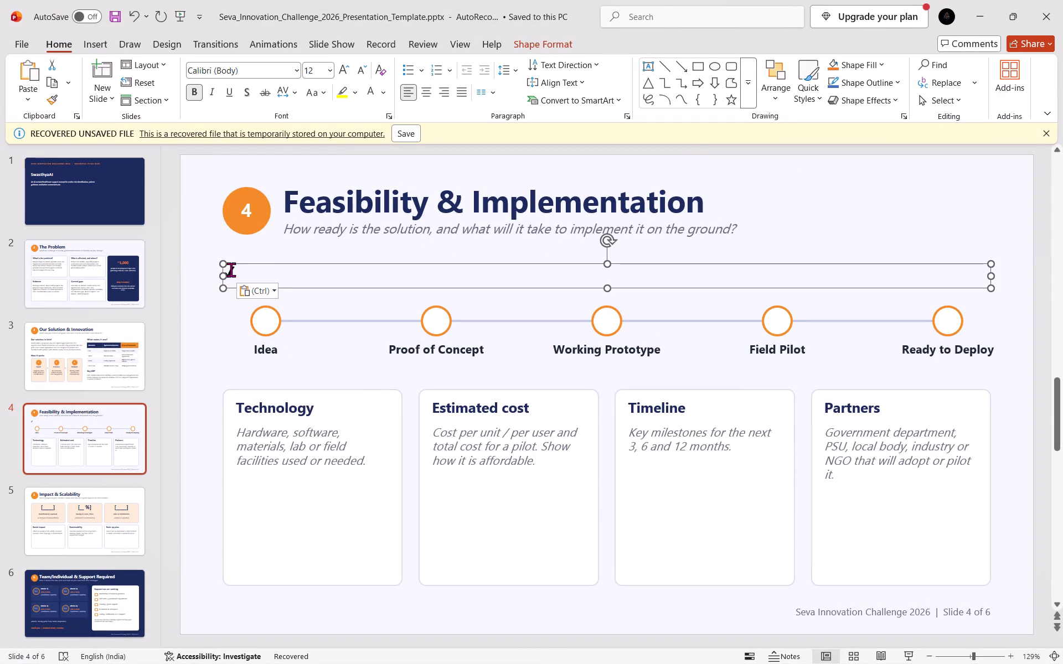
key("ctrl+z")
Paste the check mark as a separate text box on the template's slide 4 and narrow its box to fit the mark.
left_click(218, 321)
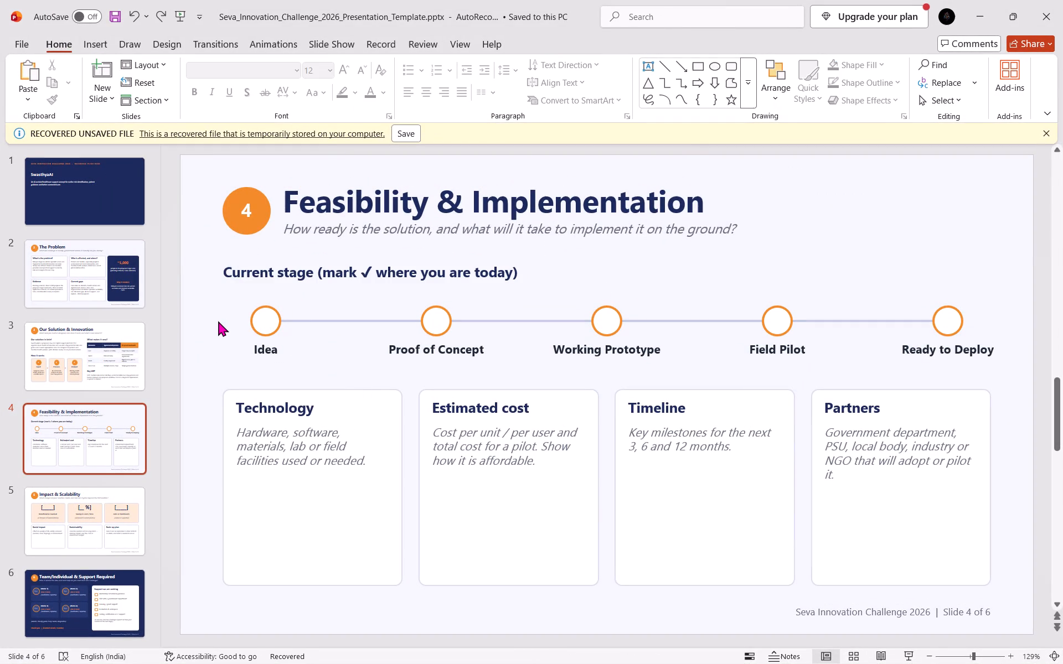
key("ctrl+v")
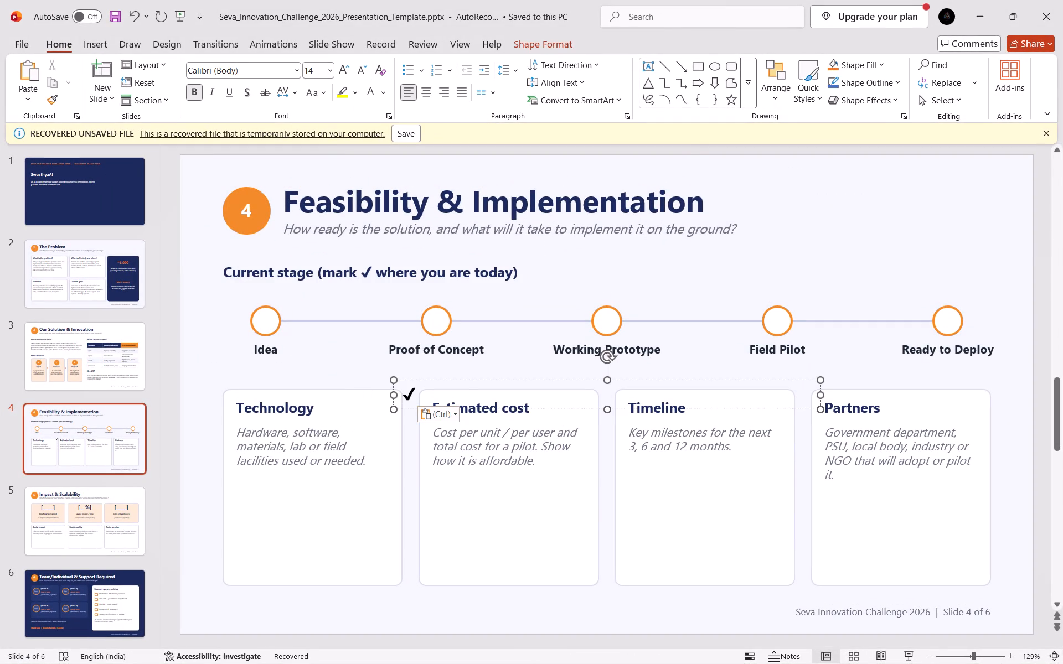
left_click_drag(413, 392, 404, 394)
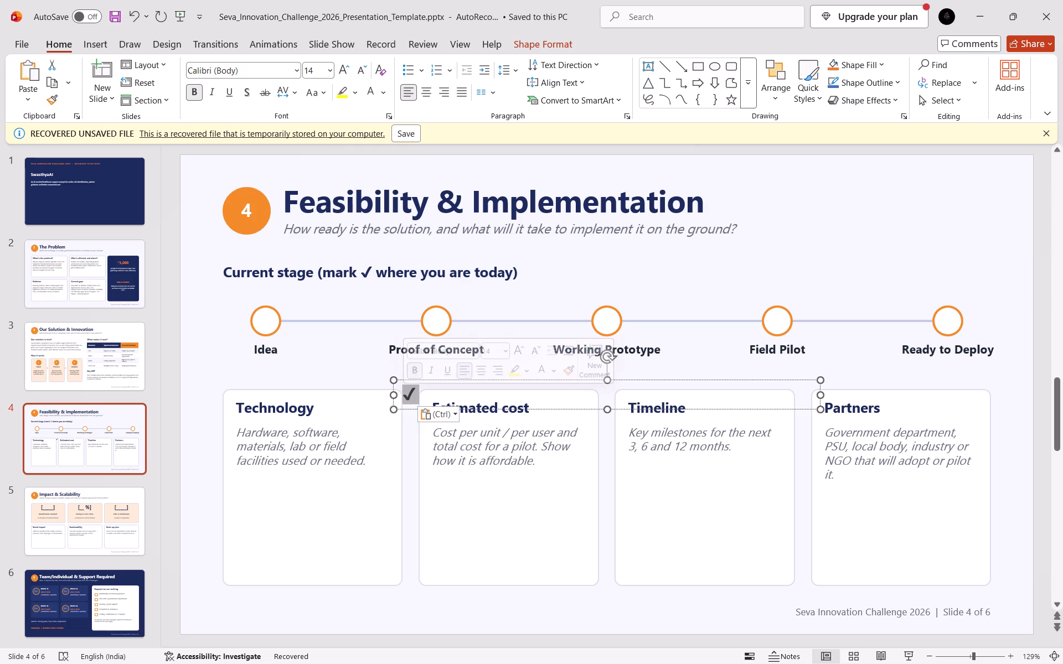
left_click_drag(821, 392, 710, 390)
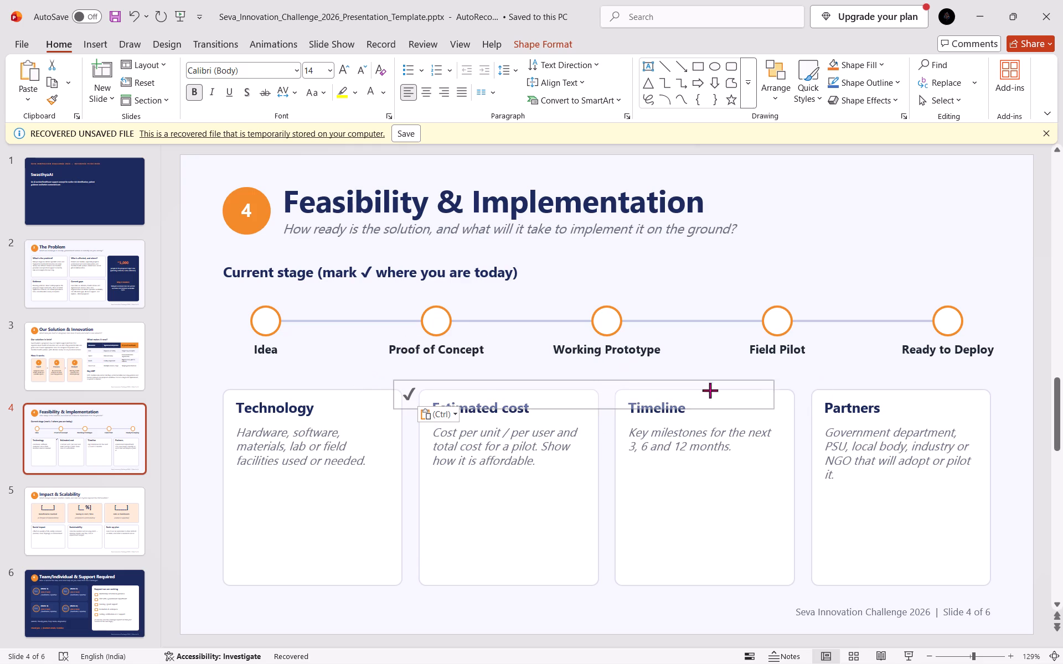
left_click_drag(710, 390, 440, 397)
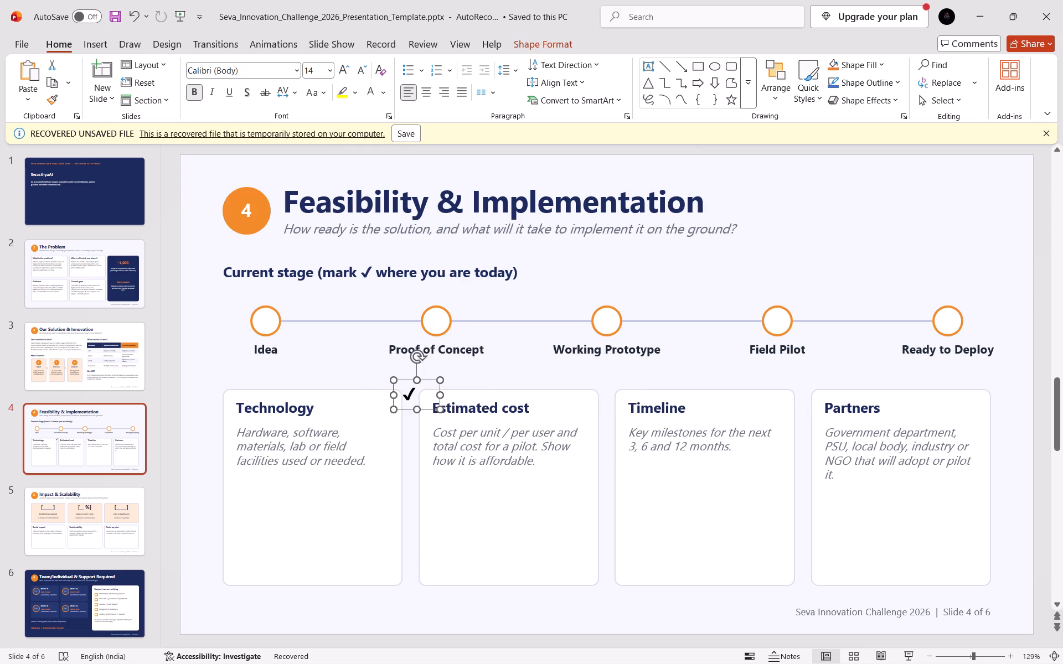
Move the pasted check mark into the Idea stage circle on slide 4 and fine-tune its position to centre it.
left_click_drag(432, 407, 287, 334)
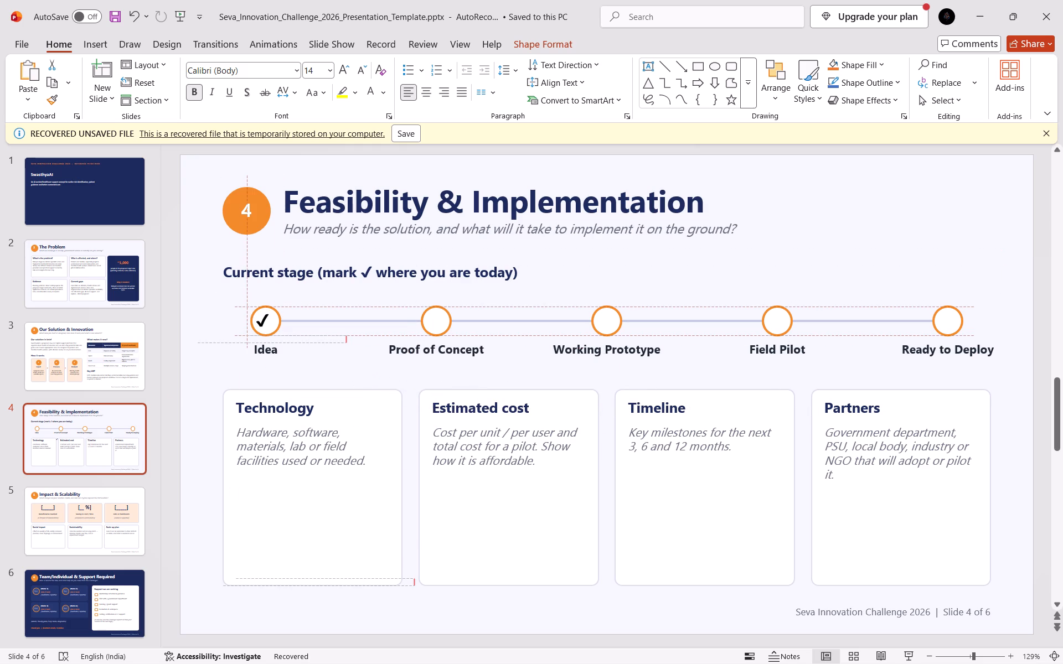
left_click_drag(287, 334, 288, 335)
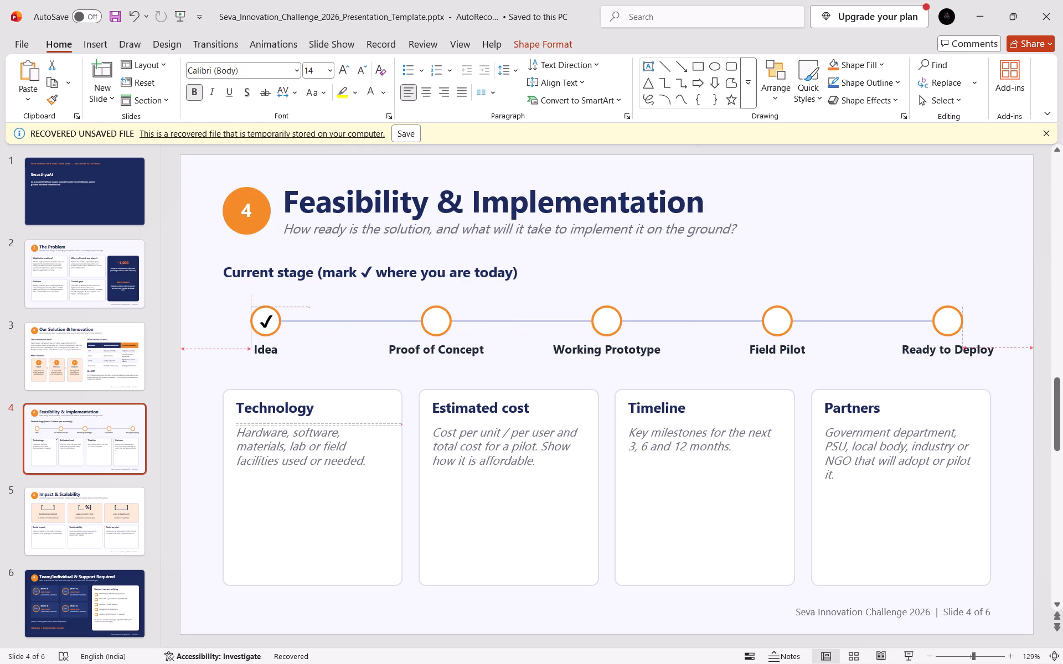
left_click_drag(288, 335, 288, 334)
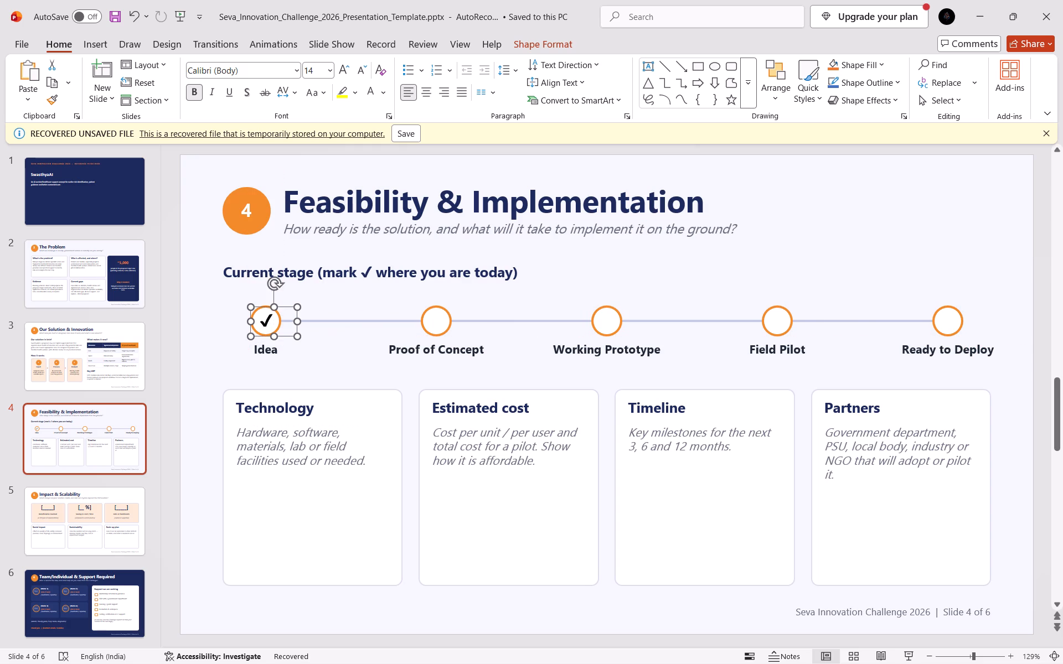
left_click(773, 268)
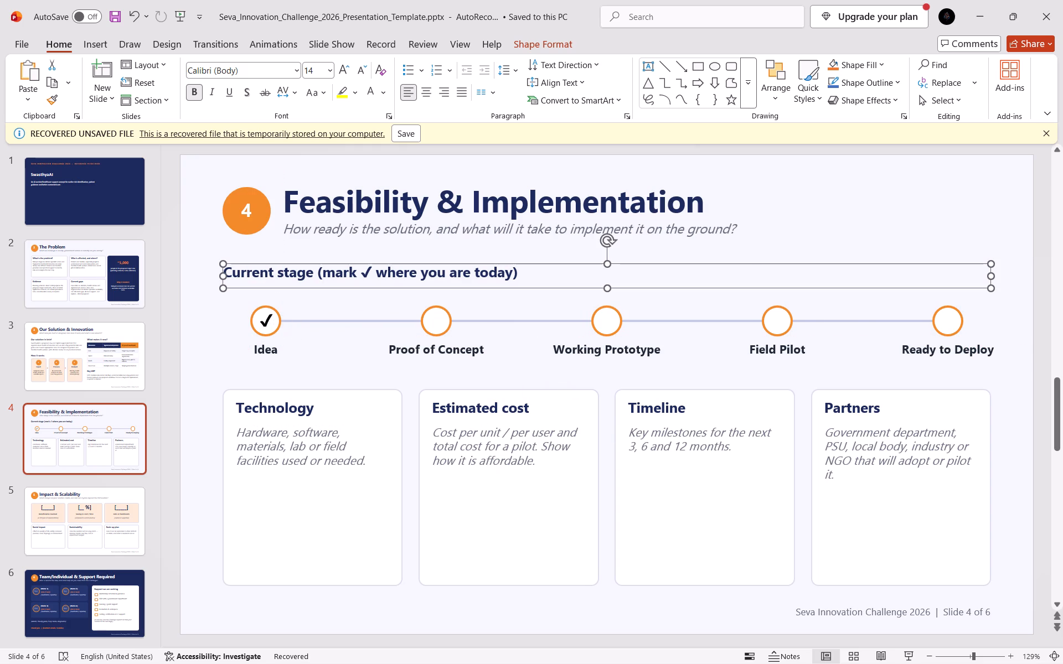
Paste a second check mark, narrow its text box to fit, and place it inside the Proof of Concept circle.
left_click(713, 376)
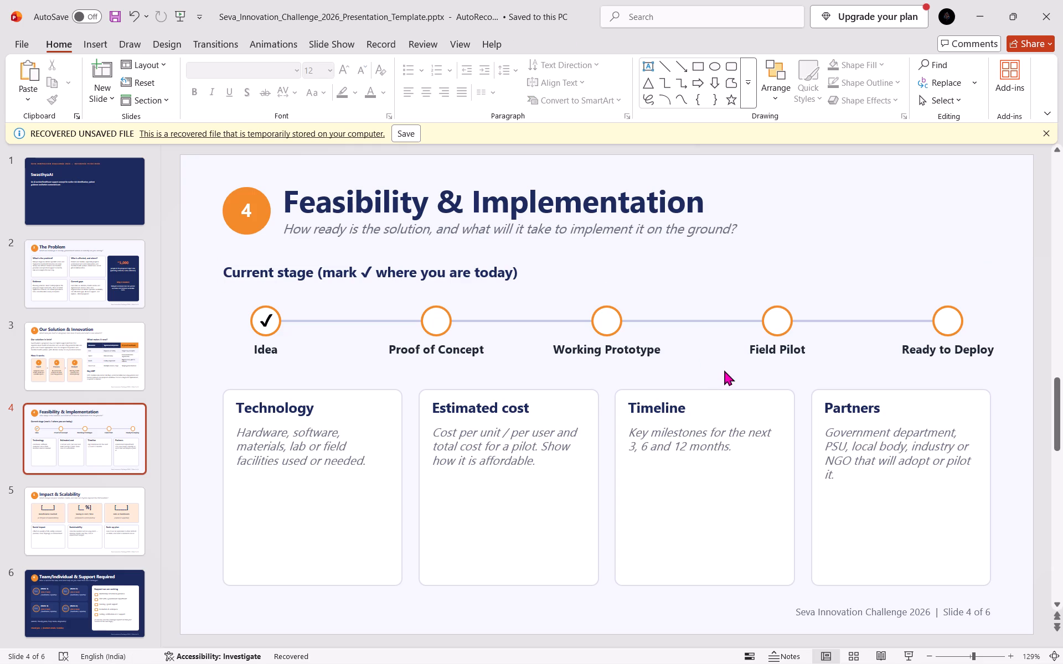
key("ctrl+v")
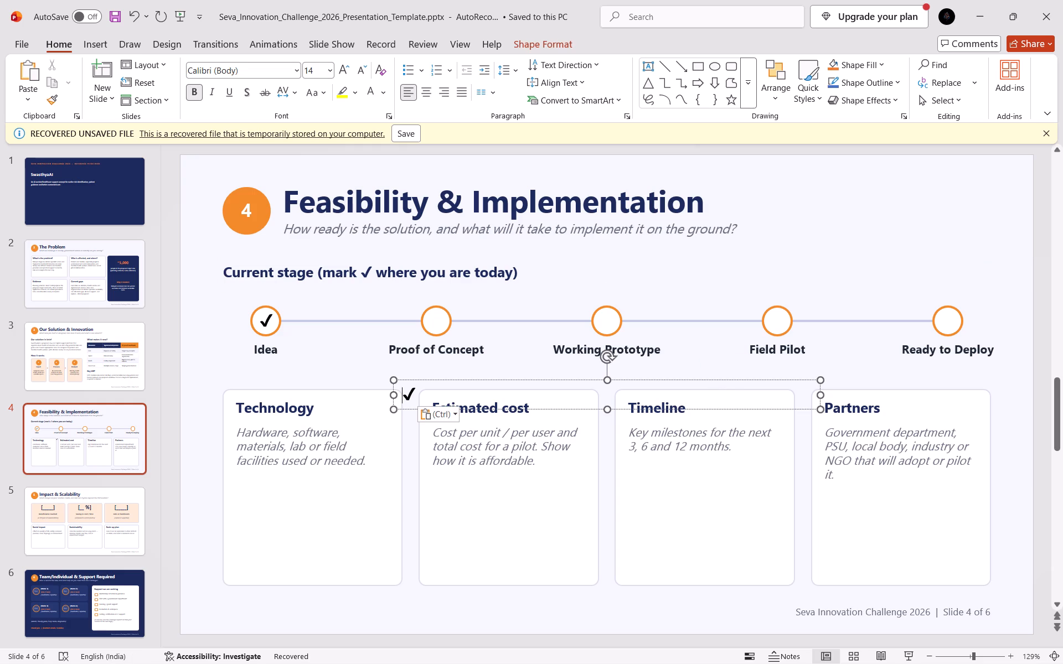
left_click_drag(821, 411, 574, 414)
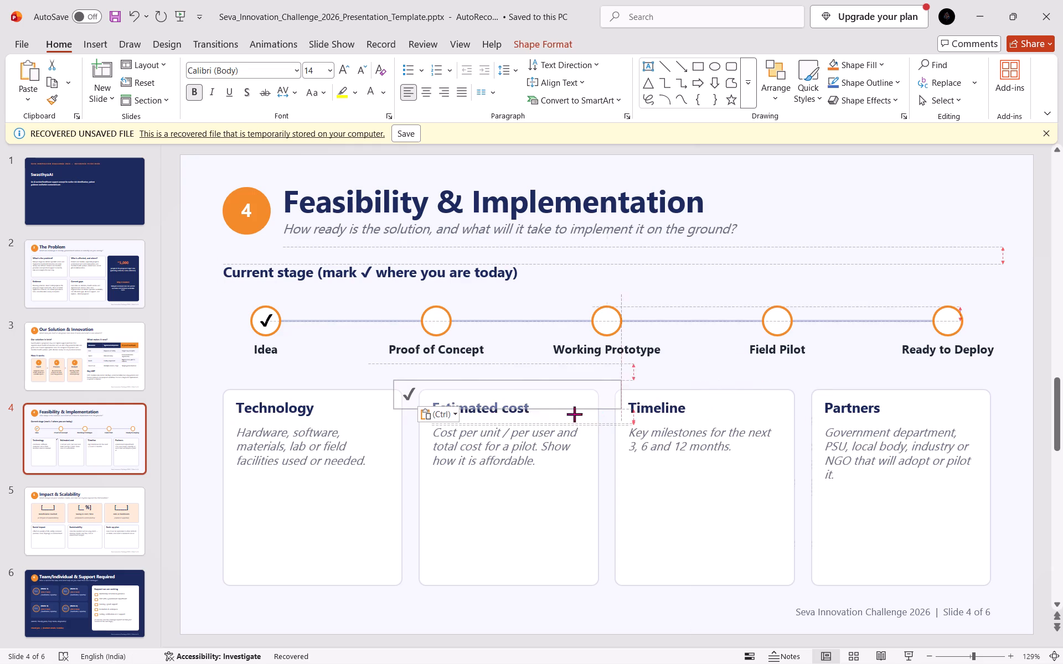
left_click_drag(574, 414, 437, 408)
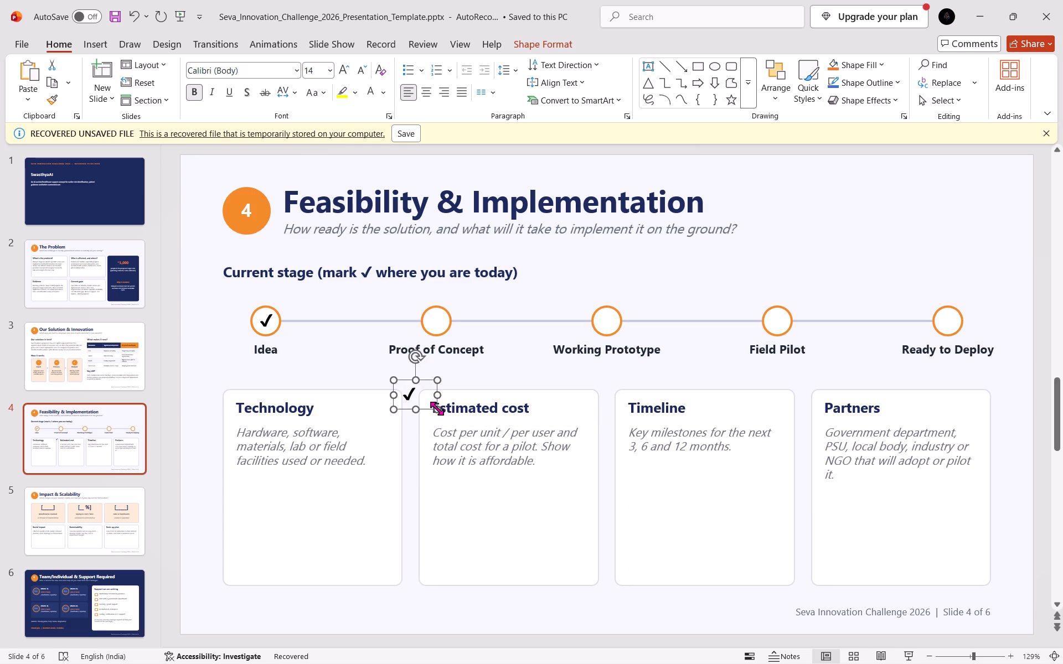
left_click_drag(426, 409, 451, 339)
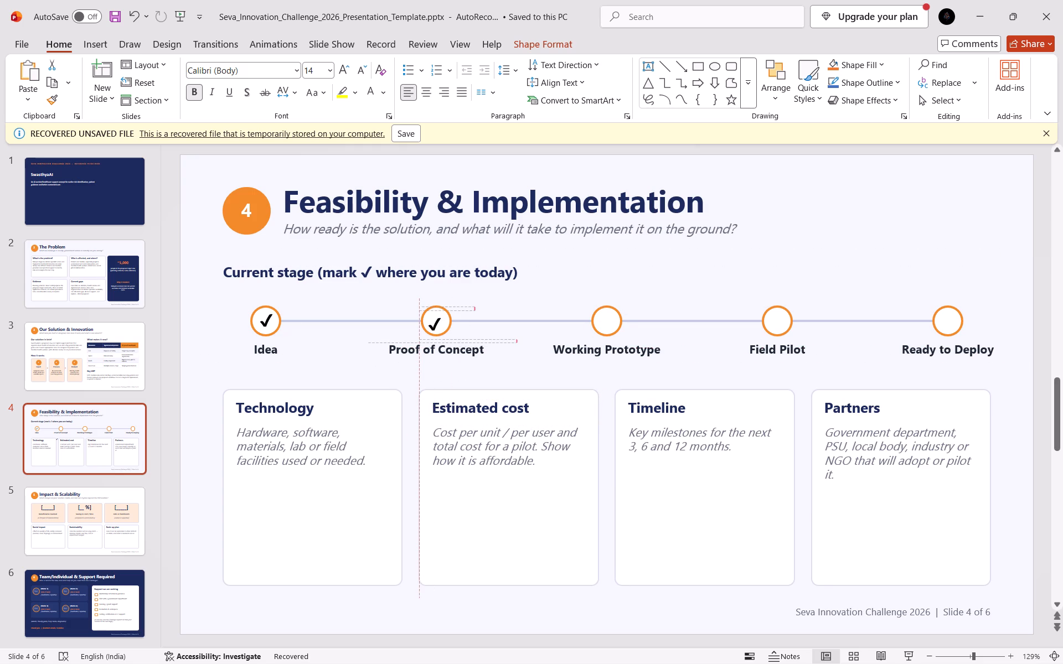
left_click_drag(451, 339, 451, 336)
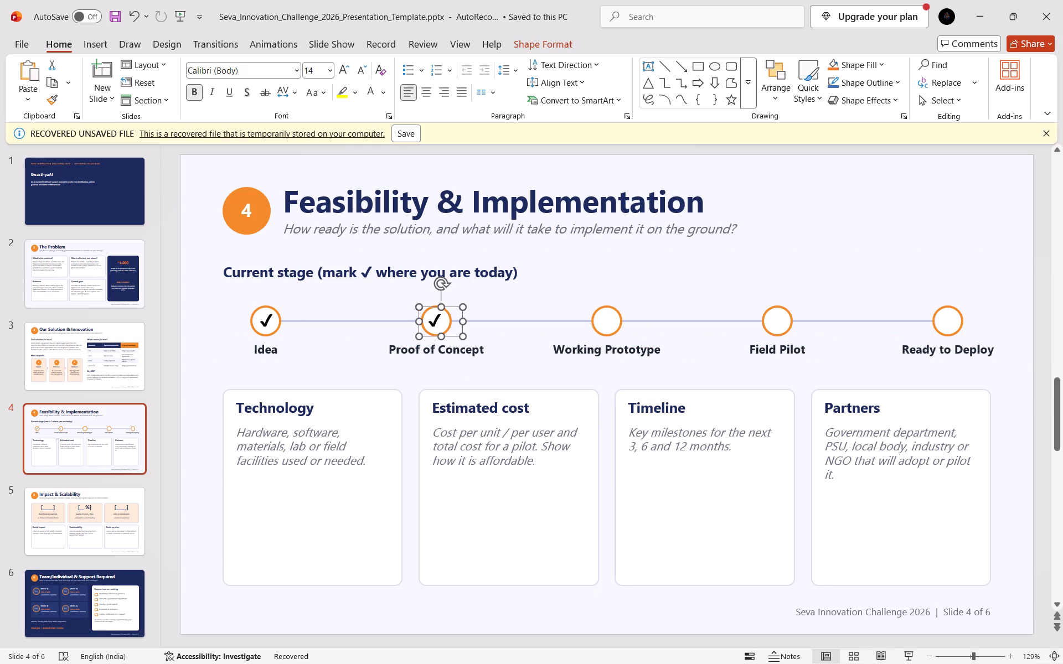
left_click(694, 268)
left_click(874, 242)
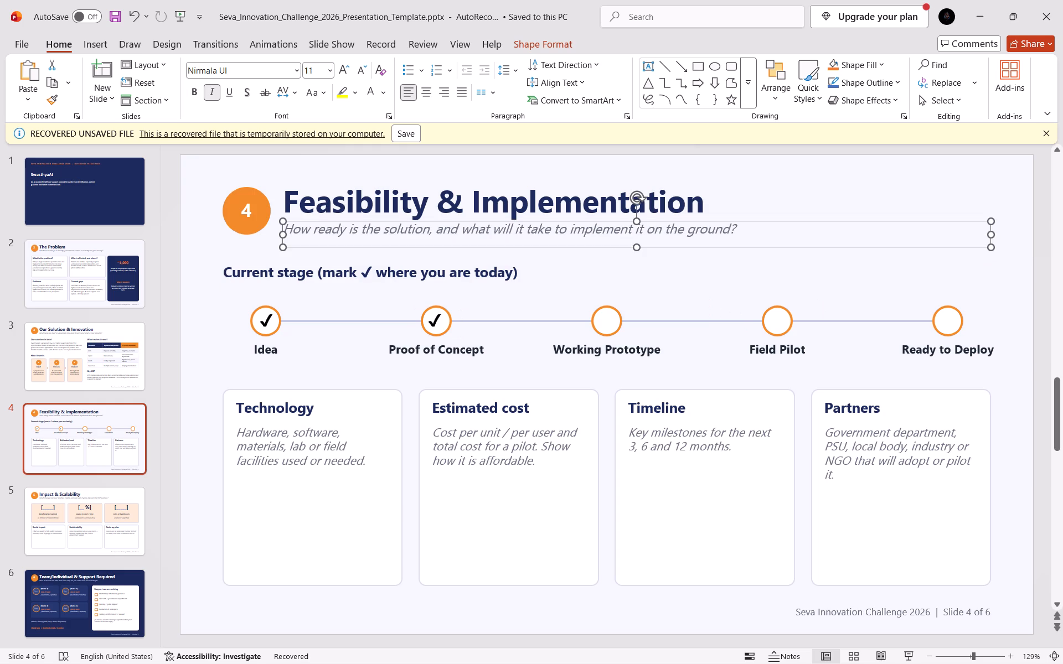
left_click(937, 278)
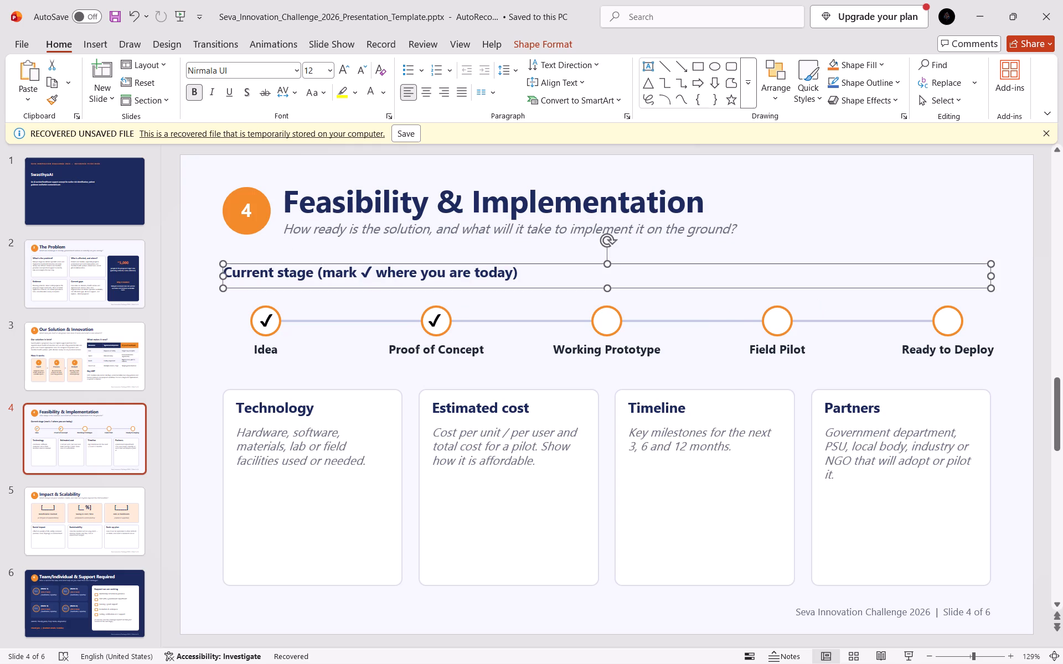
Paste a third check mark as a separate text box on slide 4 and narrow its box to fit the mark.
left_click(718, 384)
key("ctrl+v")
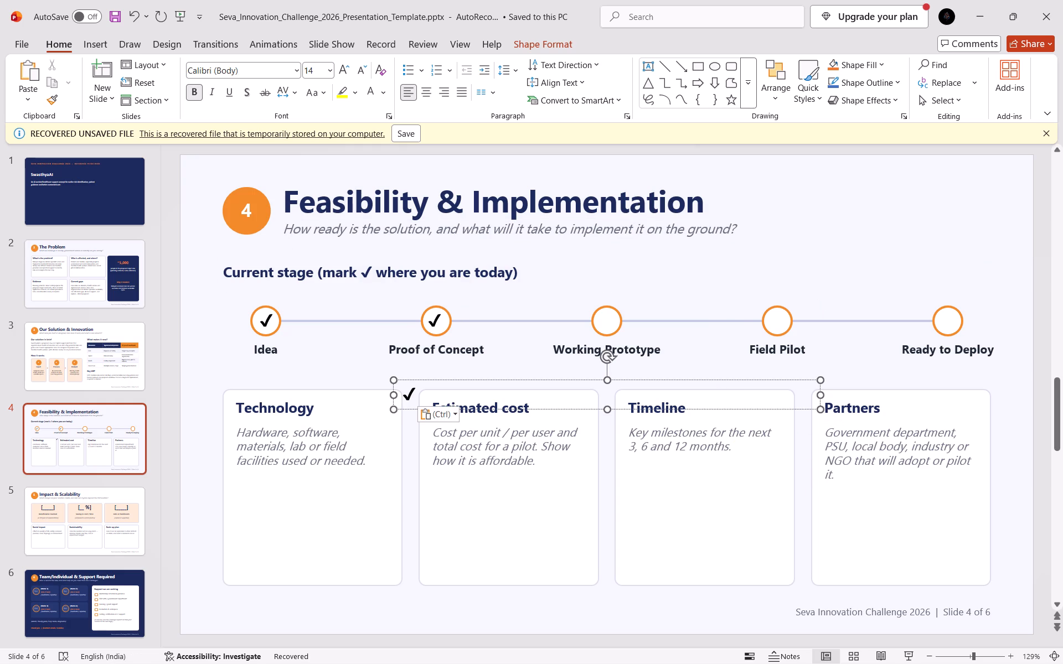
left_click_drag(822, 409, 443, 407)
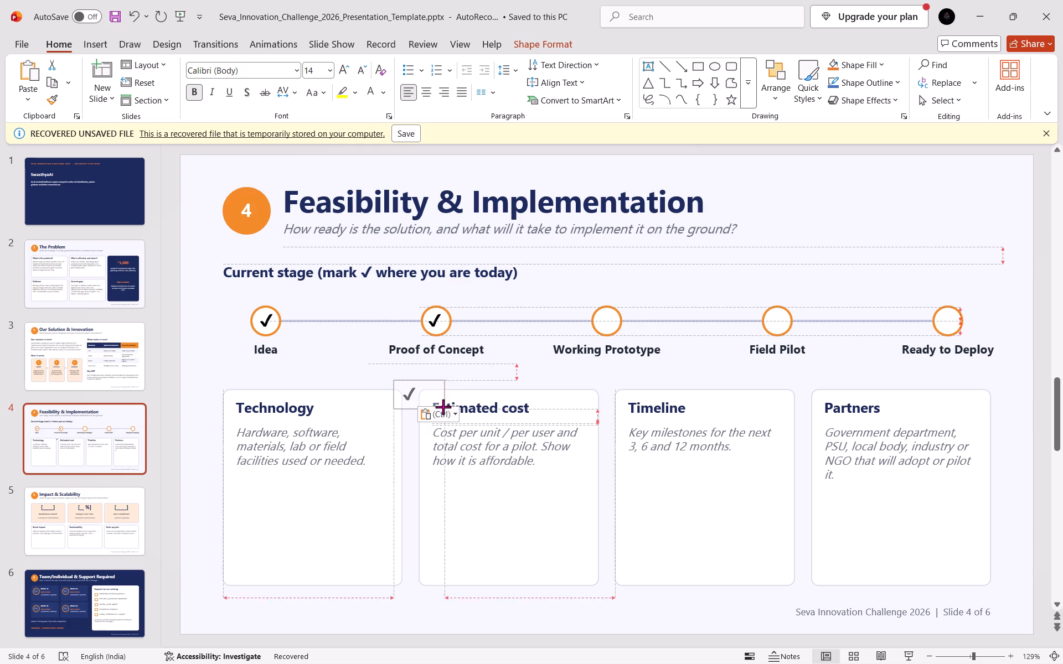
left_click_drag(443, 407, 427, 403)
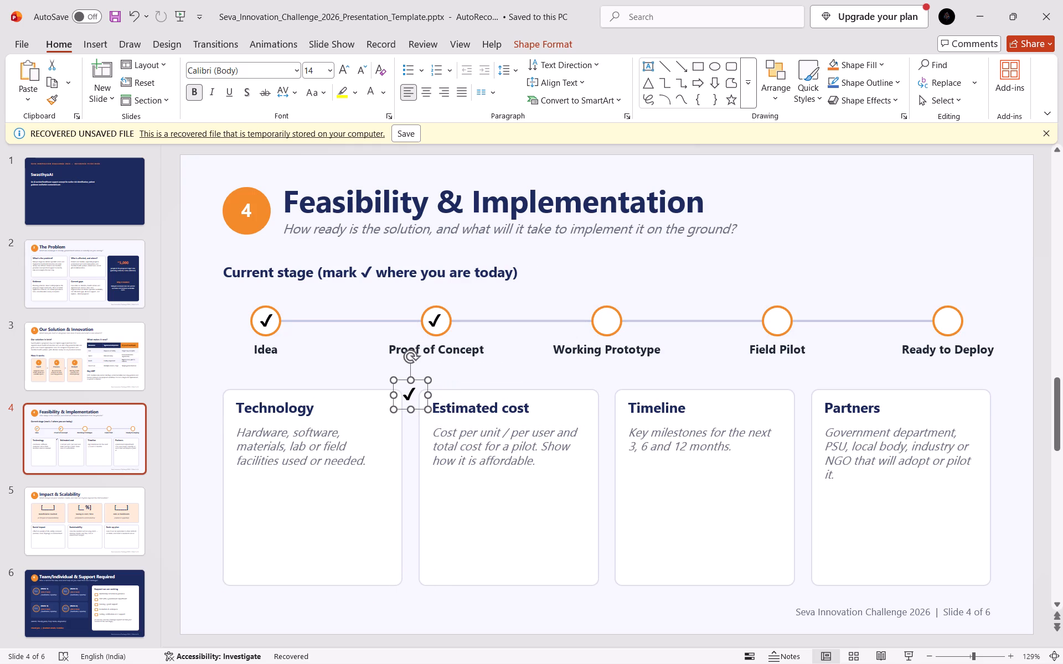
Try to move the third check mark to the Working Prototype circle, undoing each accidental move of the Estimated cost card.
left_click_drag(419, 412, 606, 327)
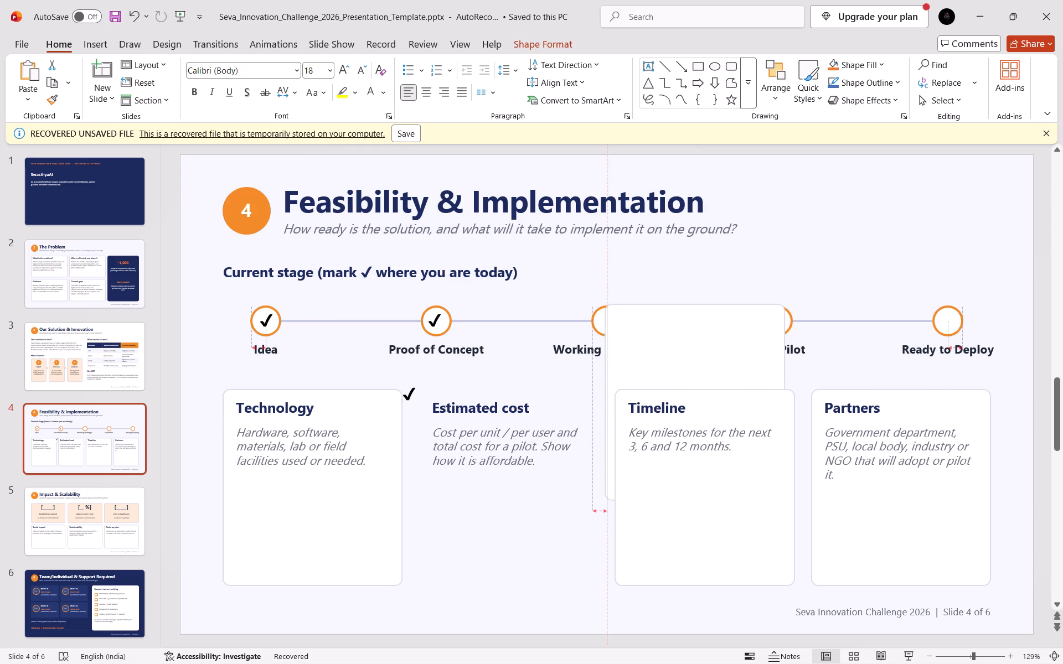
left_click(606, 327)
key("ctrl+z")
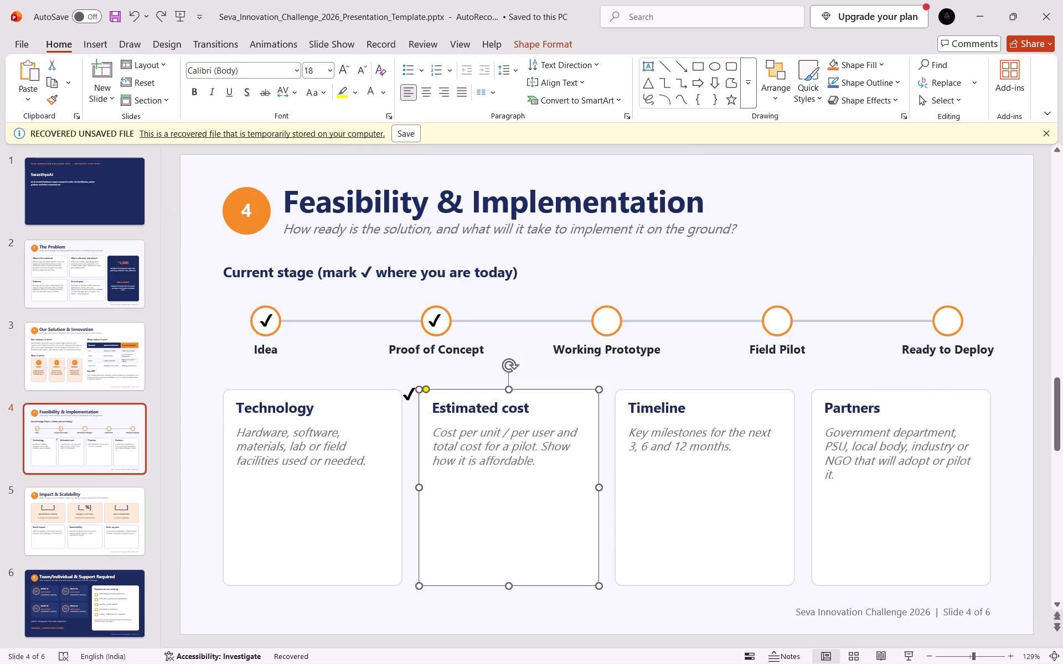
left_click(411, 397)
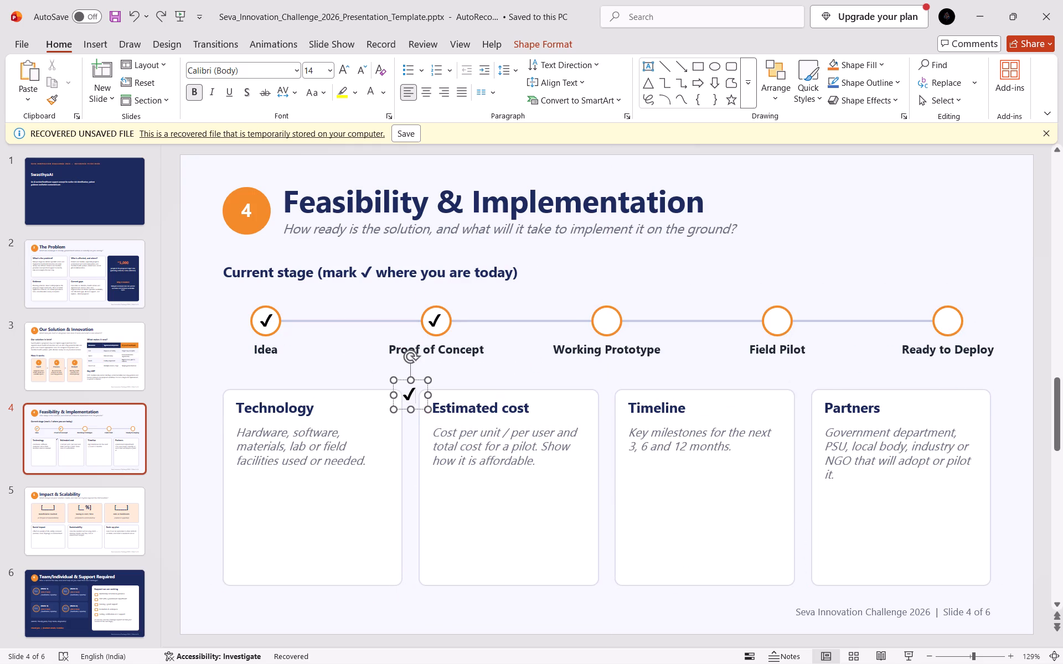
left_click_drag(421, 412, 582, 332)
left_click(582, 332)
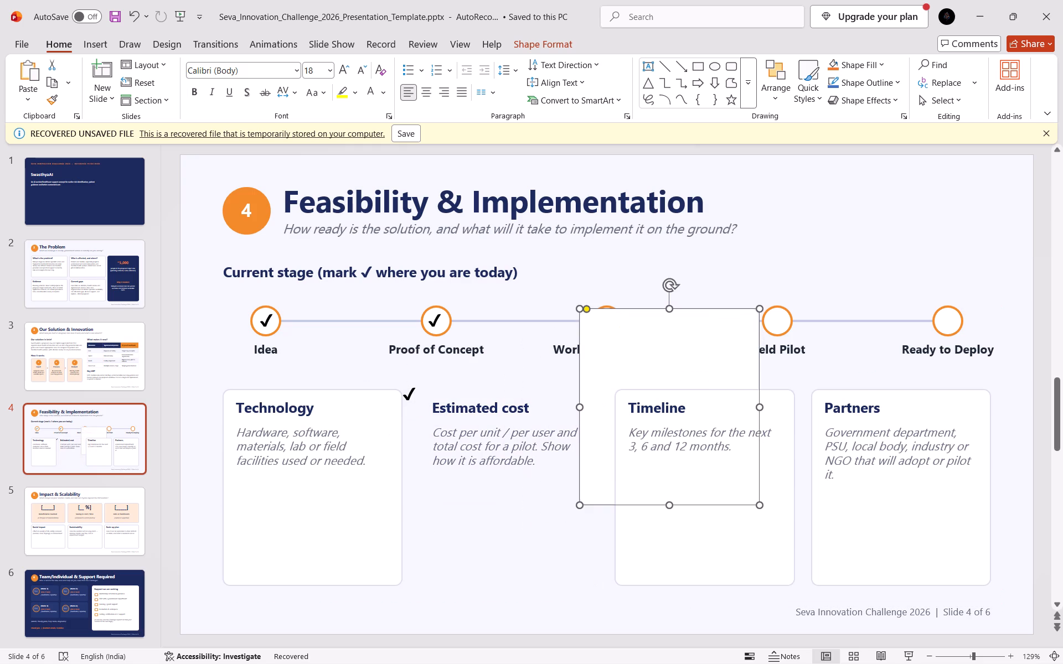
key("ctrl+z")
Move the third check mark into the Working Prototype circle and centre it there.
left_click(414, 398)
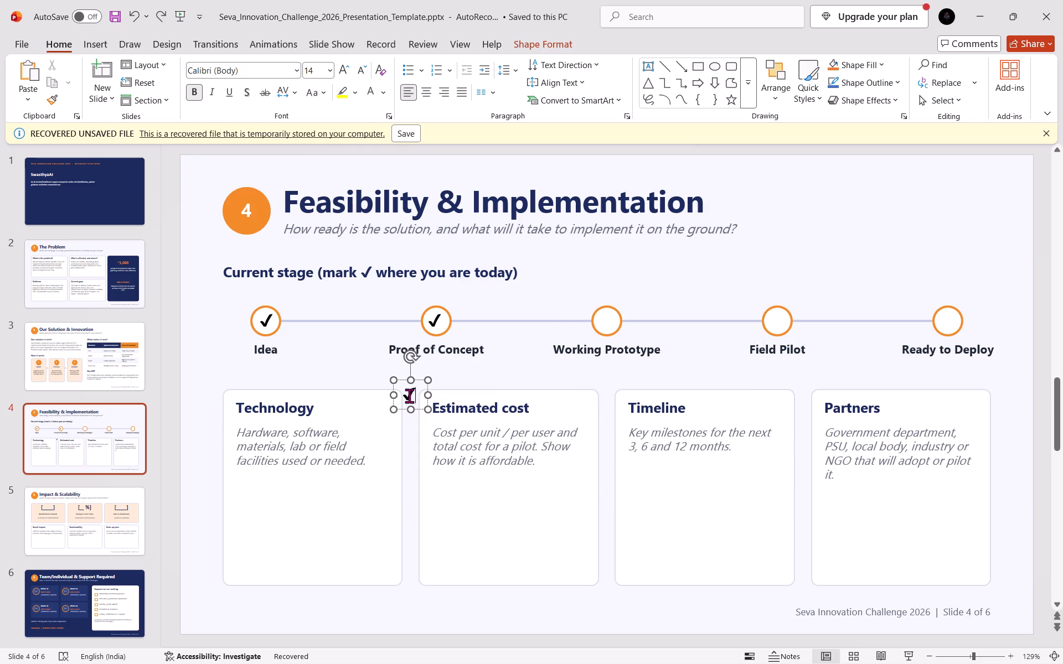
left_click_drag(403, 382, 520, 297)
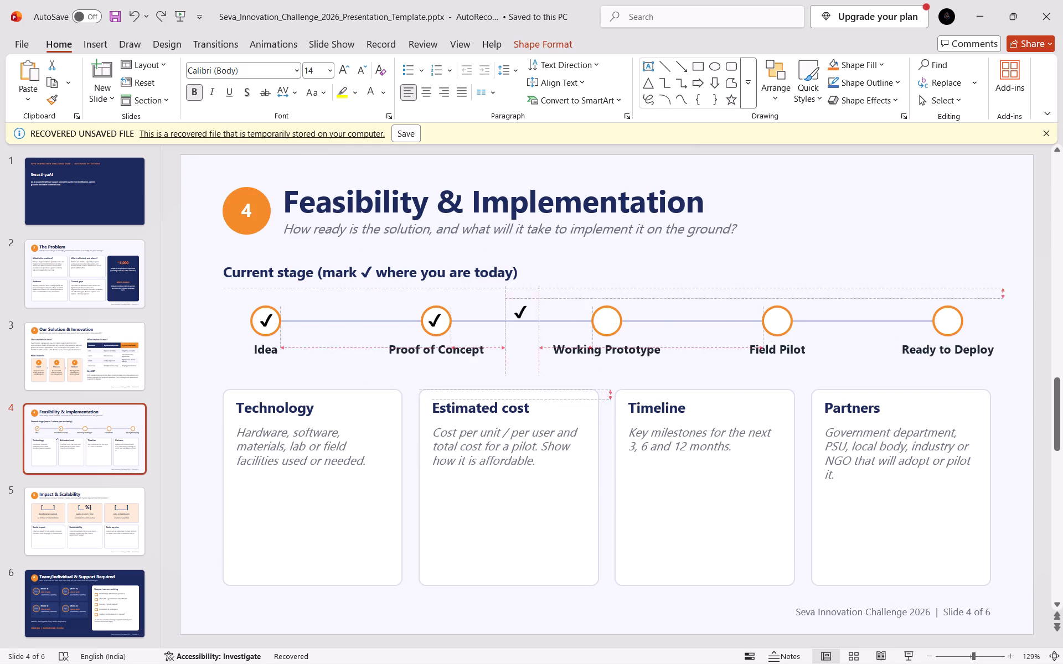
left_click_drag(520, 297, 597, 309)
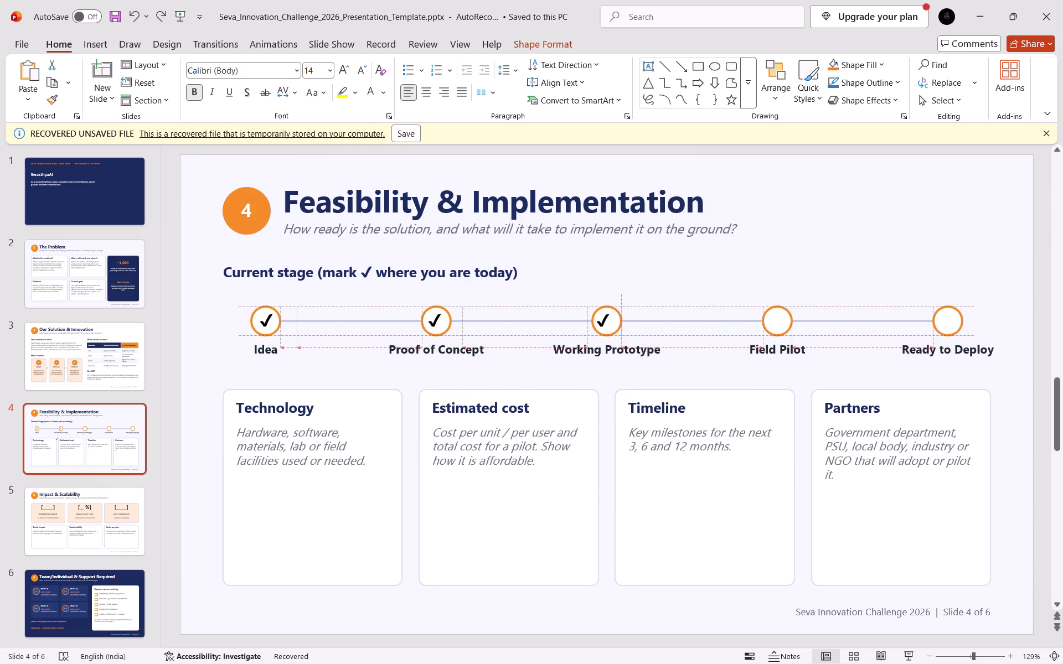
left_click_drag(597, 309, 598, 309)
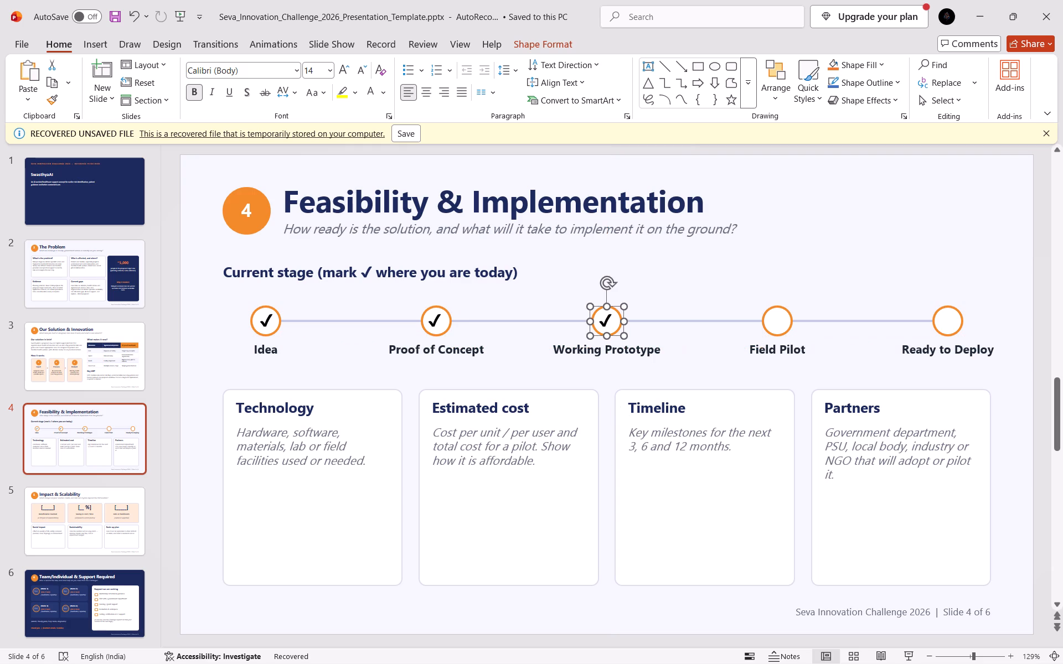
Replace the Technology placeholder text on the template's slide 4 with the Technology text copied from the SwasthyaAI deck.
left_click(674, 139)
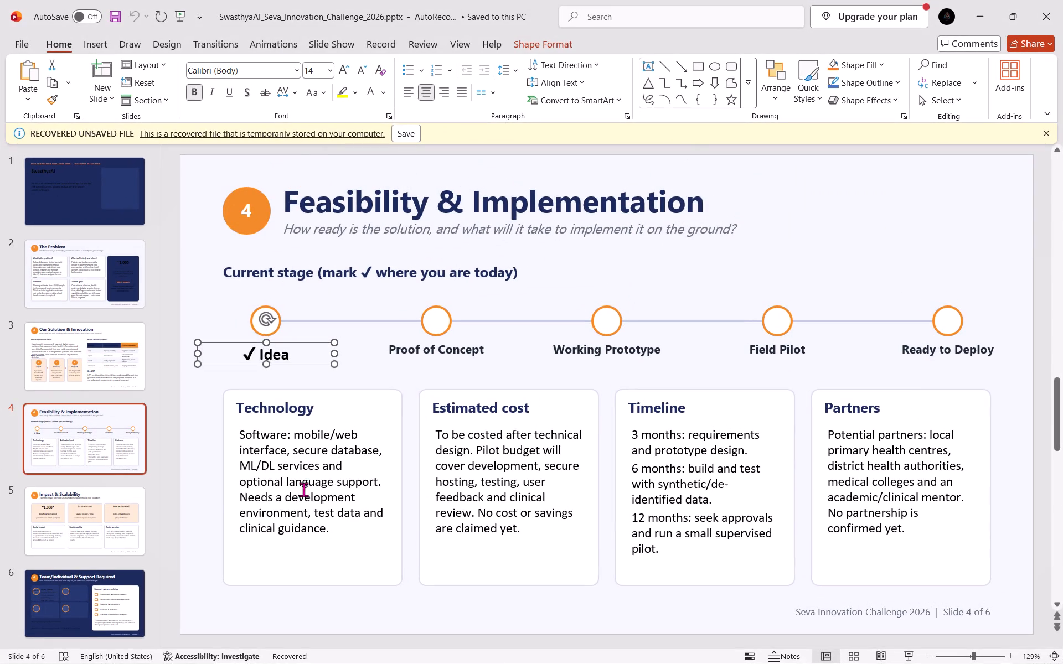
left_click(305, 487)
key("ctrl+a")
key("ctrl+c")
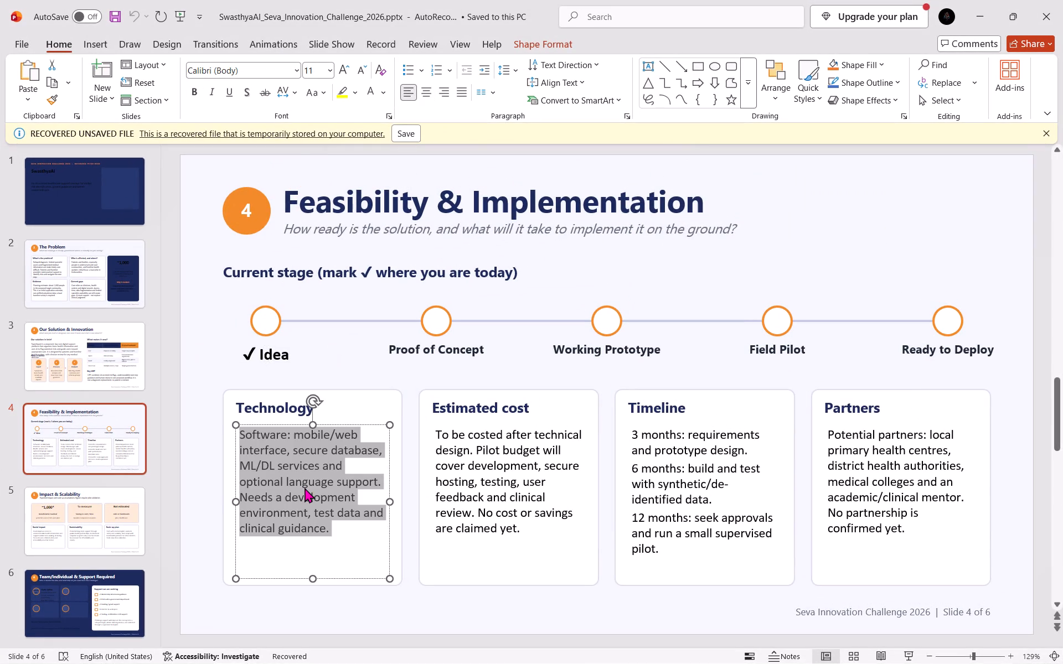
key("ctrl+c")
left_click(572, 150)
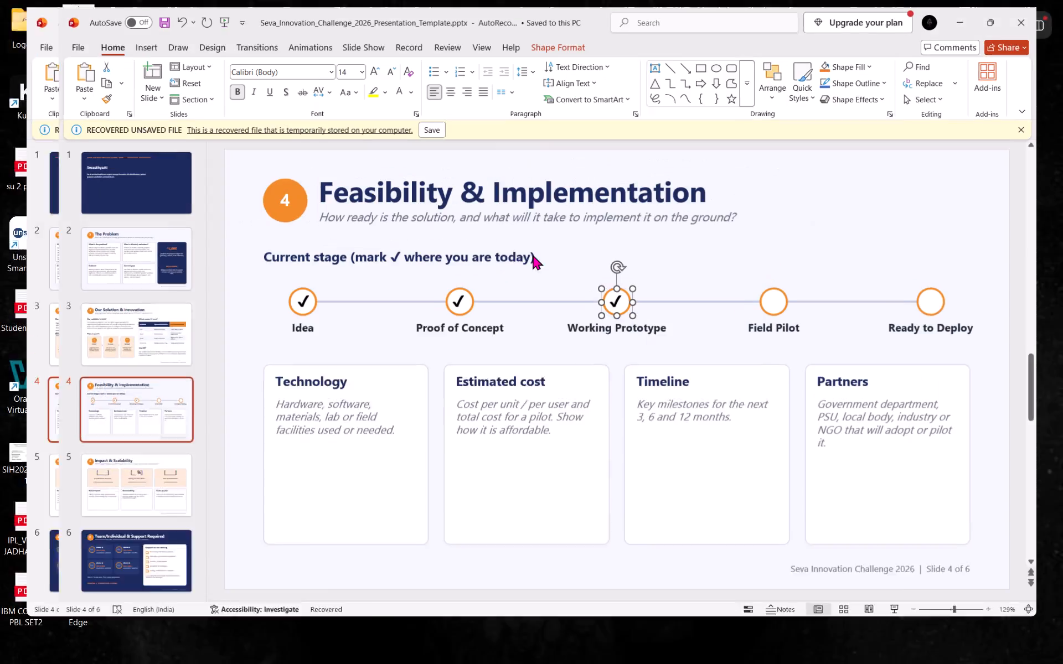
double_click(311, 442)
key("ctrl+a")
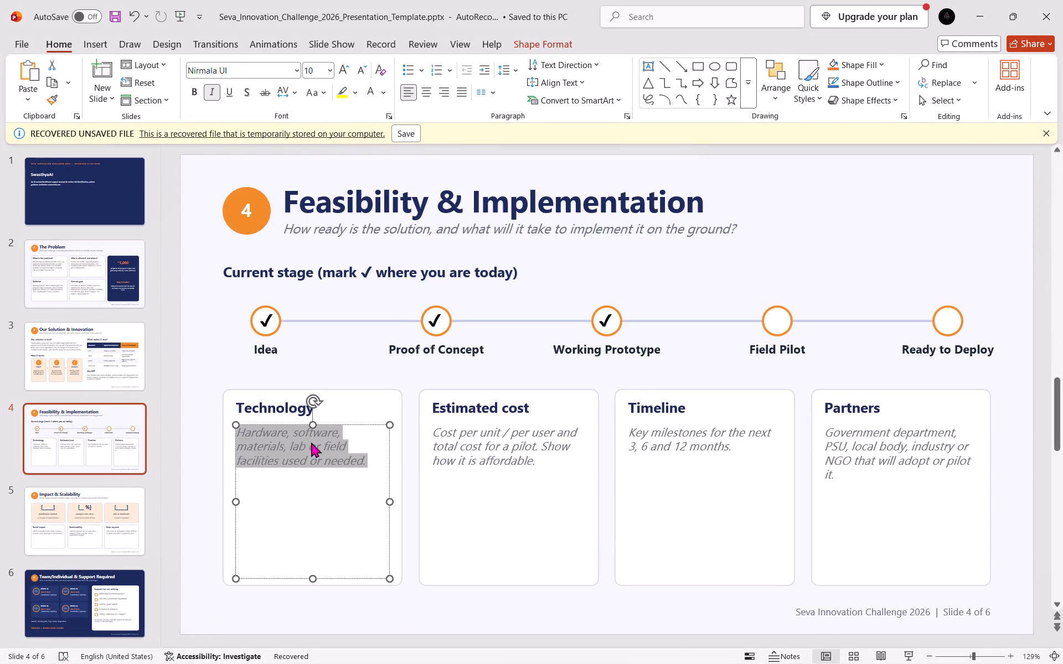
key("ctrl+v")
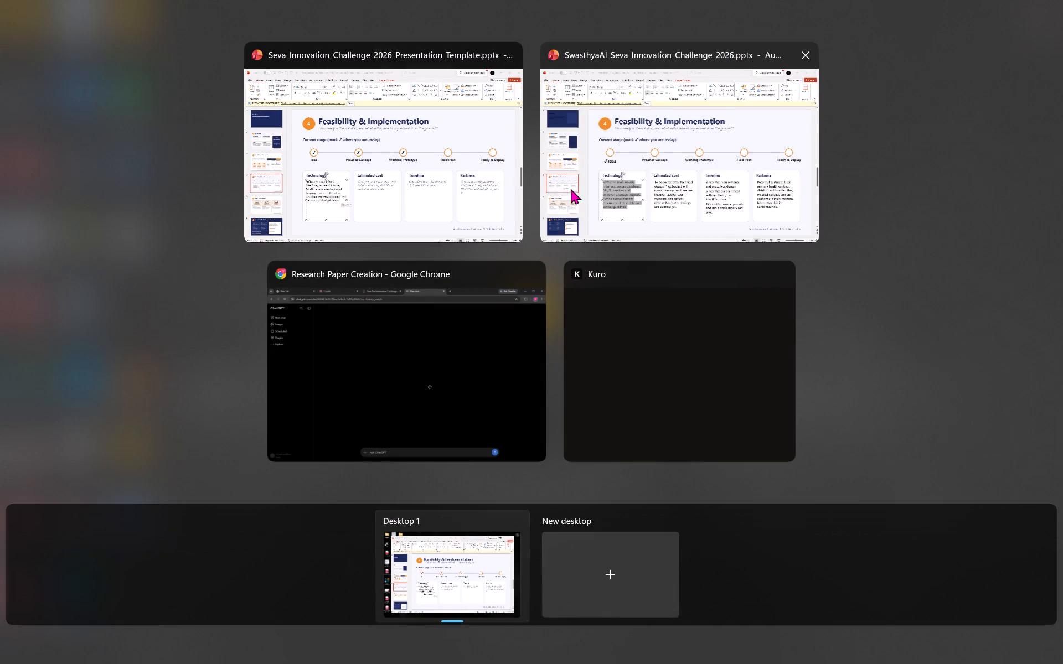
Replace the Estimated cost placeholder text on the template's slide 4 with the Estimated cost text copied from the SwasthyaAI deck.
left_click(571, 189)
left_click(478, 475)
double_click(478, 475)
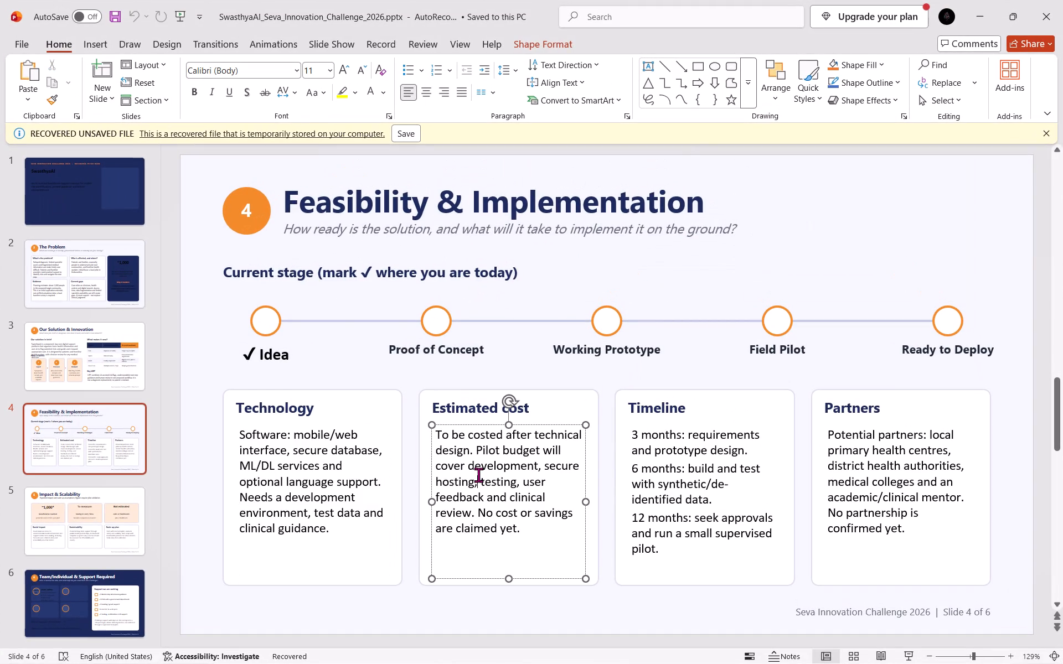
key("ctrl+a")
key("ctrl+c")
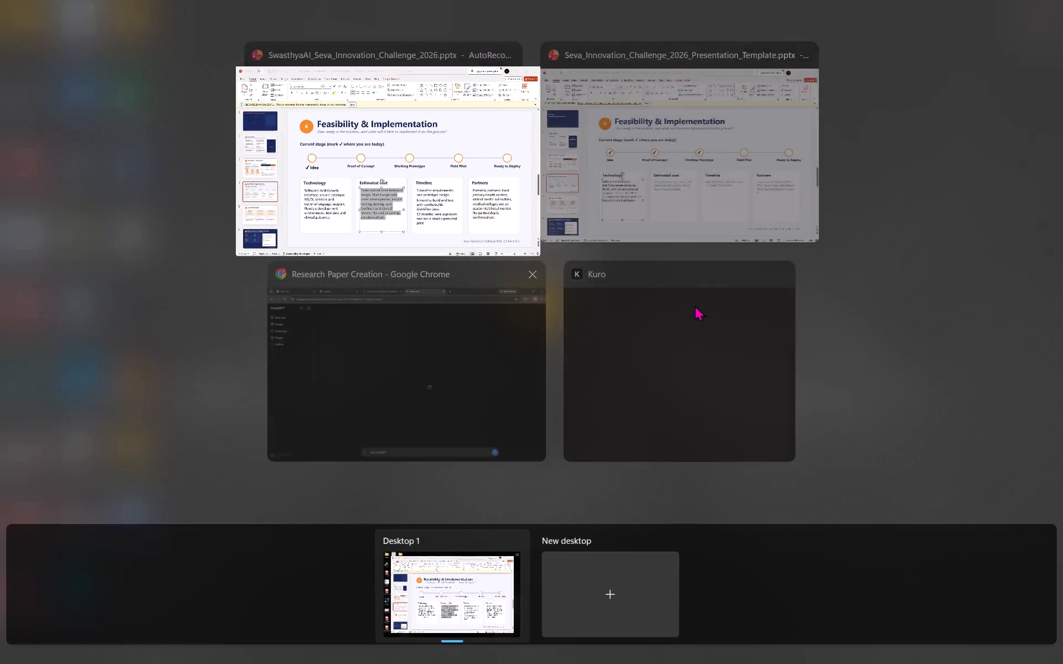
left_click(676, 236)
left_click(462, 460)
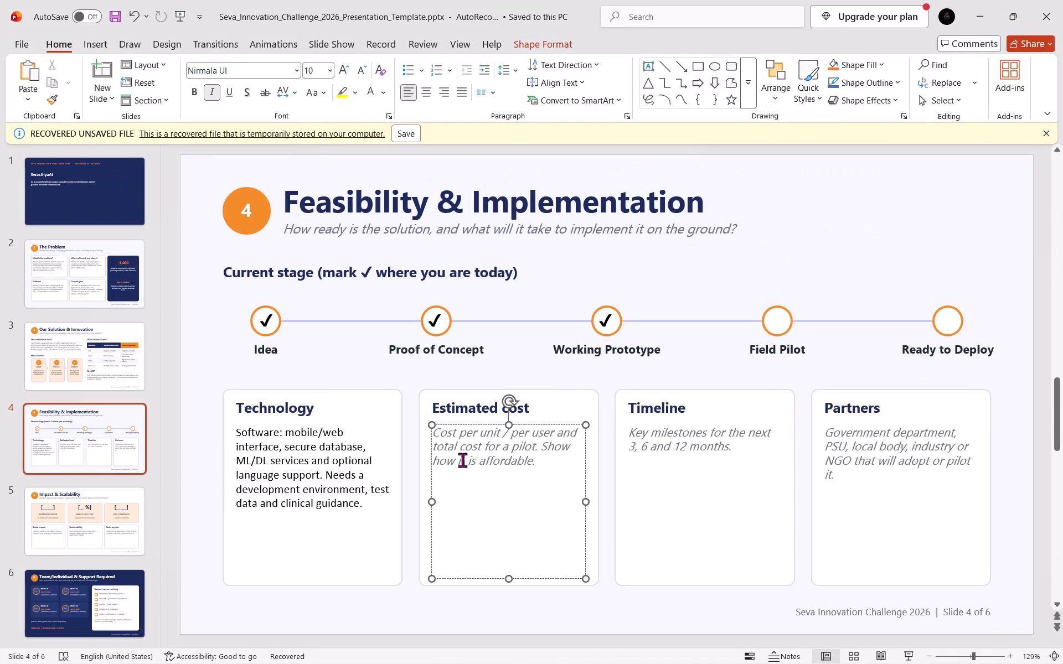
key("ctrl+a")
key("ctrl+v")
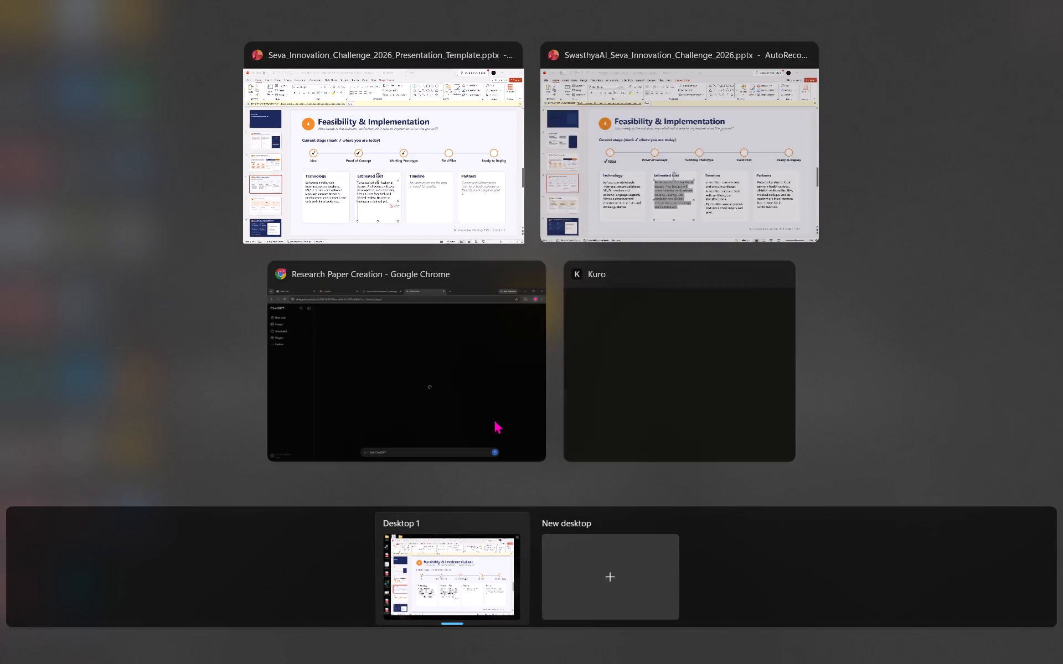
Replace the Timeline placeholder text on the template's slide 4 with the Timeline text copied from the SwasthyaAI deck.
left_click(710, 141)
left_click(659, 464)
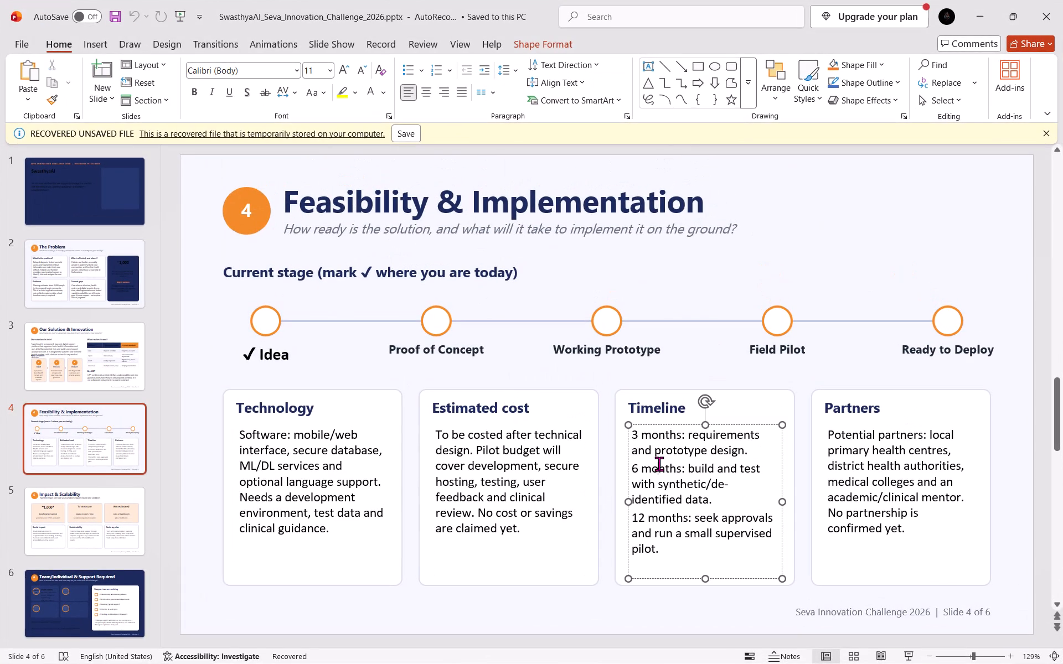
key("ctrl+a")
key("ctrl+v")
key("ctrl+z")
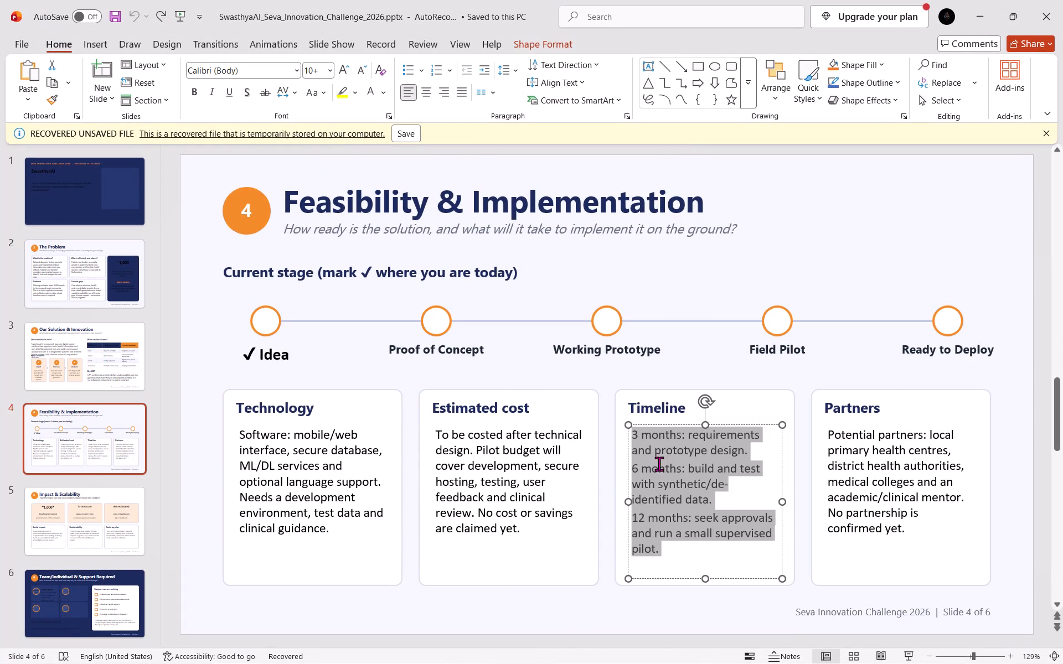
key("ctrl+c")
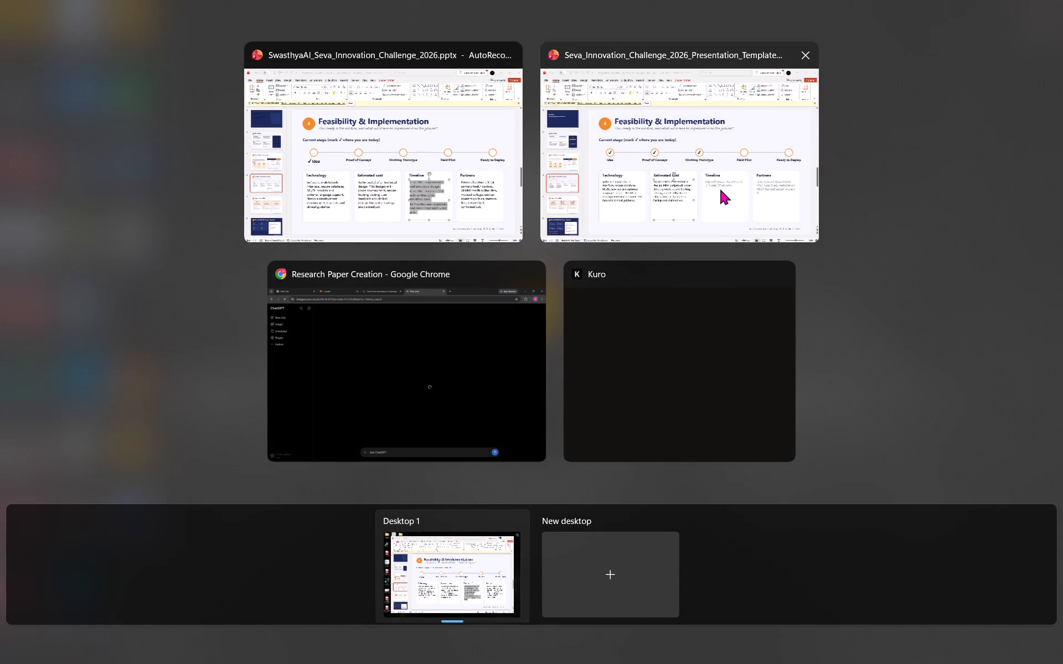
left_click(720, 189)
left_click(672, 440)
left_click(672, 440)
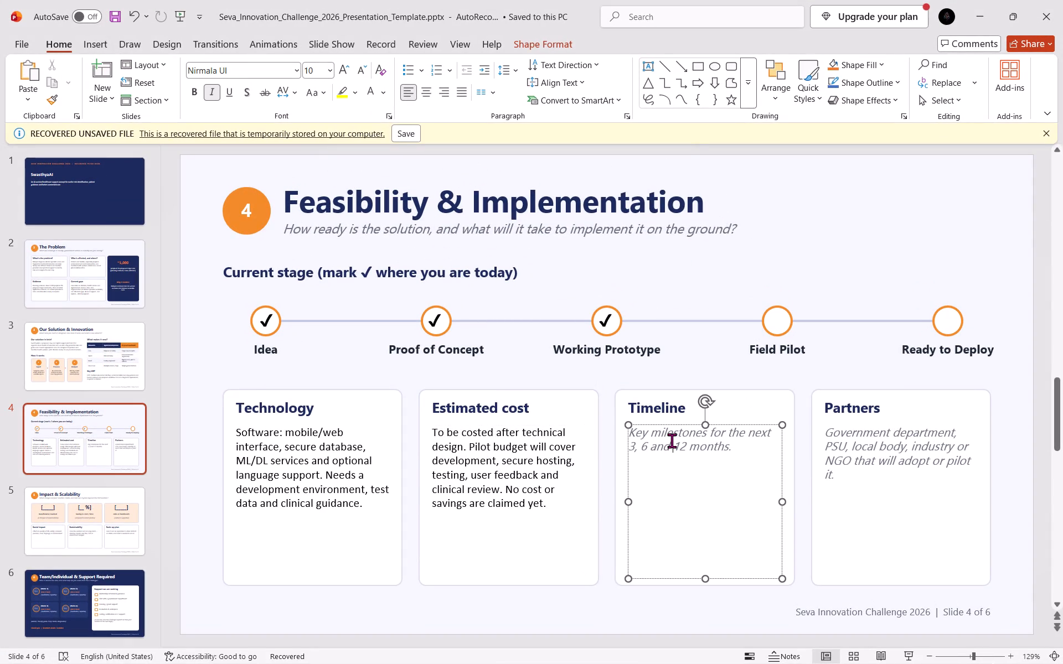
key("ctrl+a")
key("ctrl+v")
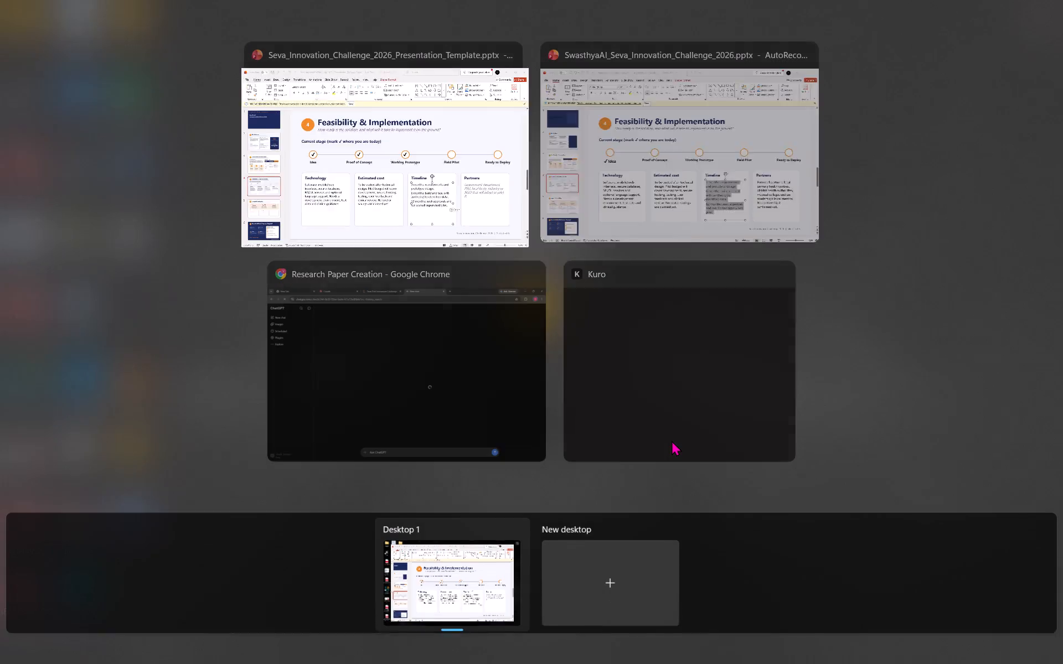
Replace the Partners placeholder text on the template's slide 4 with the Partners text copied from the SwasthyaAI deck.
left_click(720, 199)
left_click(868, 478)
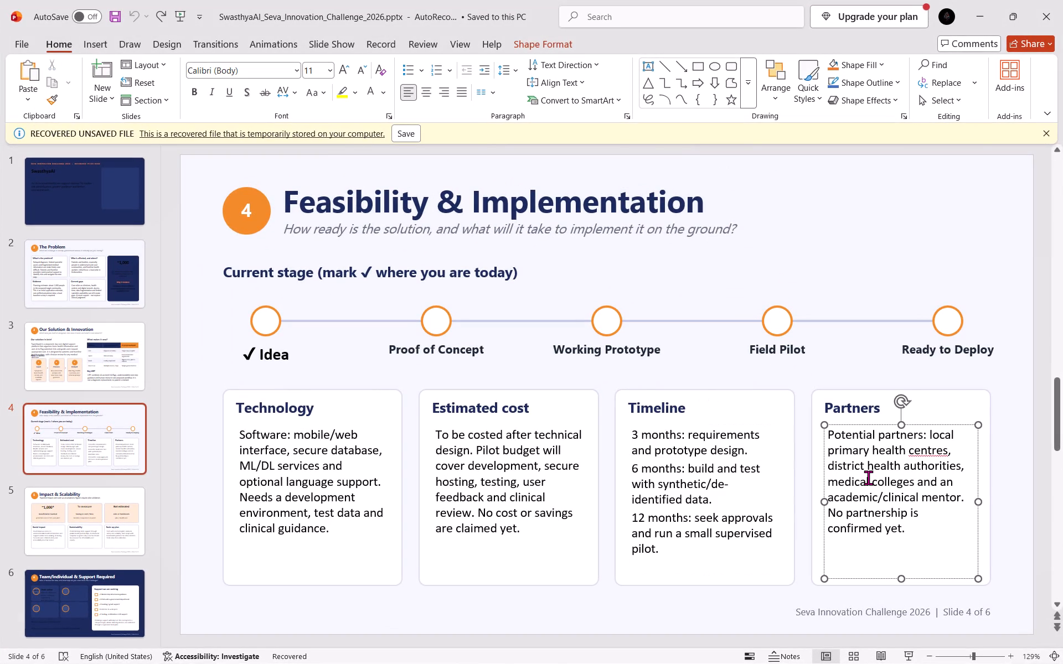
key("ctrl+a")
key("ctrl+c")
key("ctrl+c")
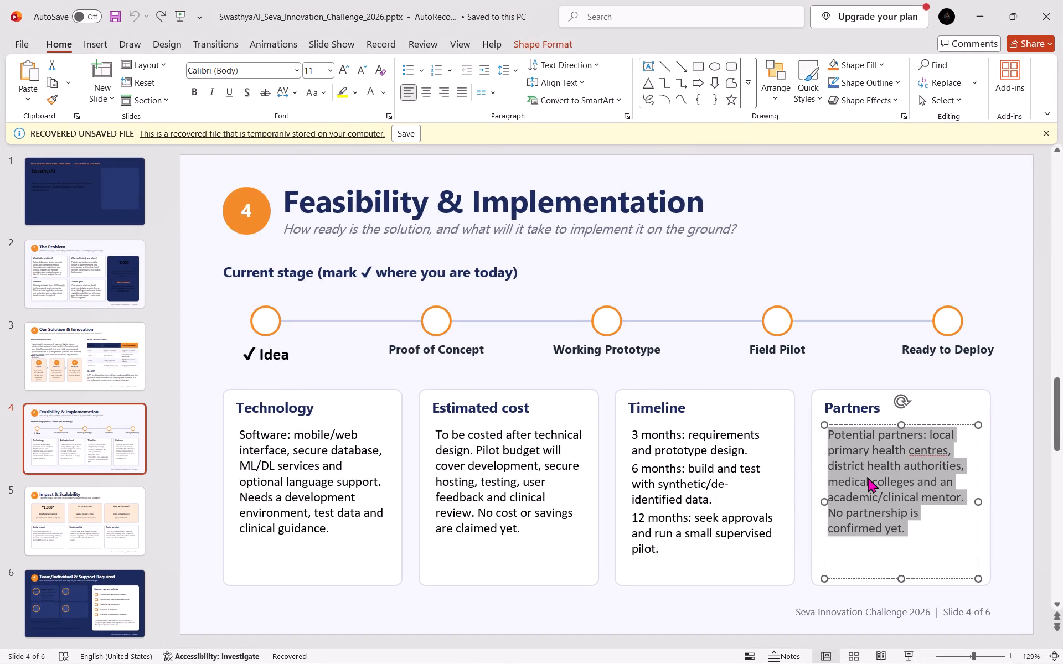
left_click(721, 157)
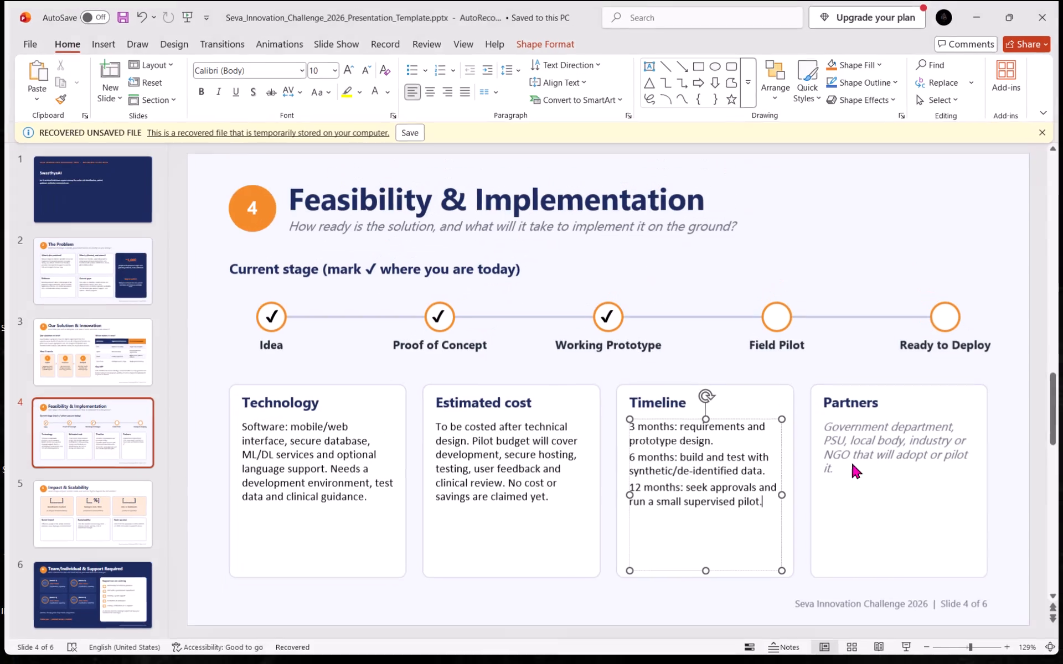
left_click(883, 447)
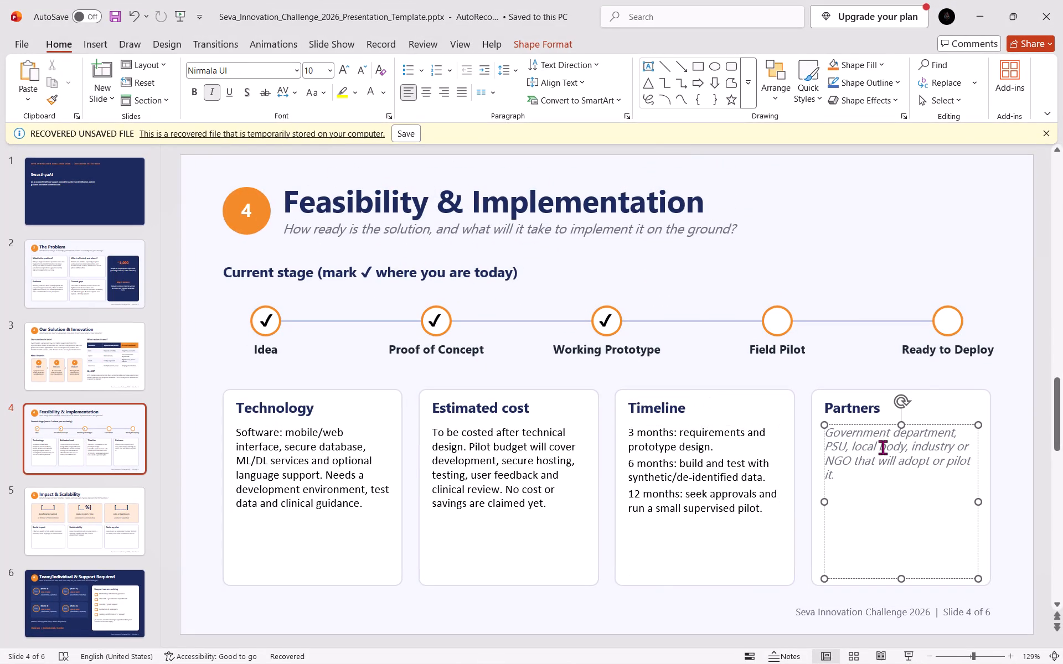
left_click(883, 447, "ctrl")
key("ctrl+v")
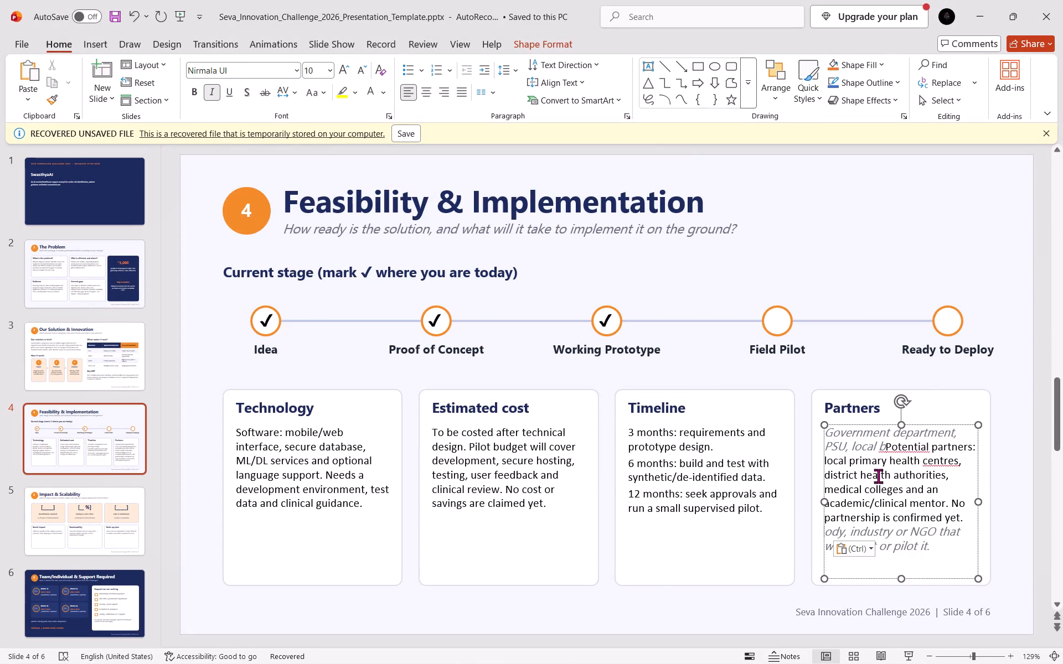
key("ctrl+a")
key("ctrl+v")
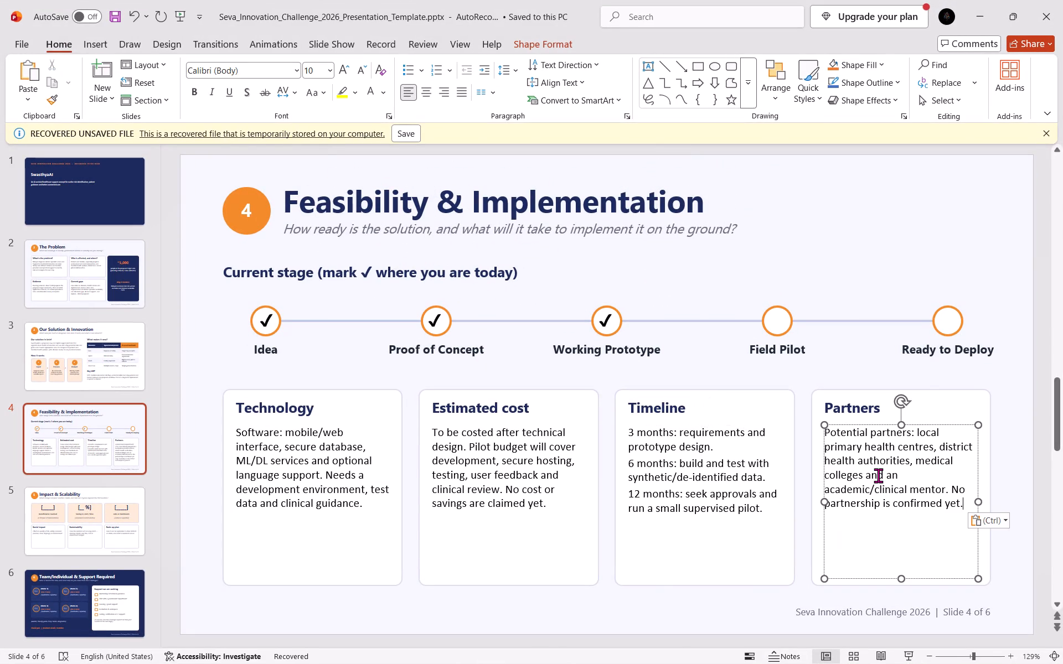
left_click(859, 366)
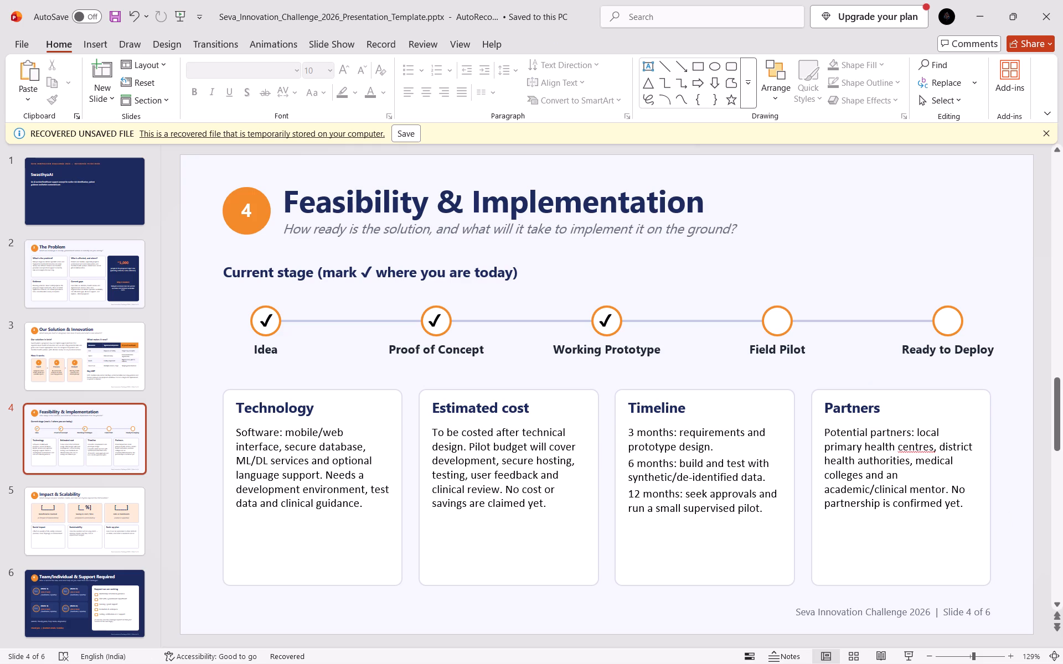
Copy the ~1,000* figure from the SwasthyaAI deck's slide 5 into the Beneficiaries reached blank on the template's slide 5.
scroll(83, 564, "down", 1)
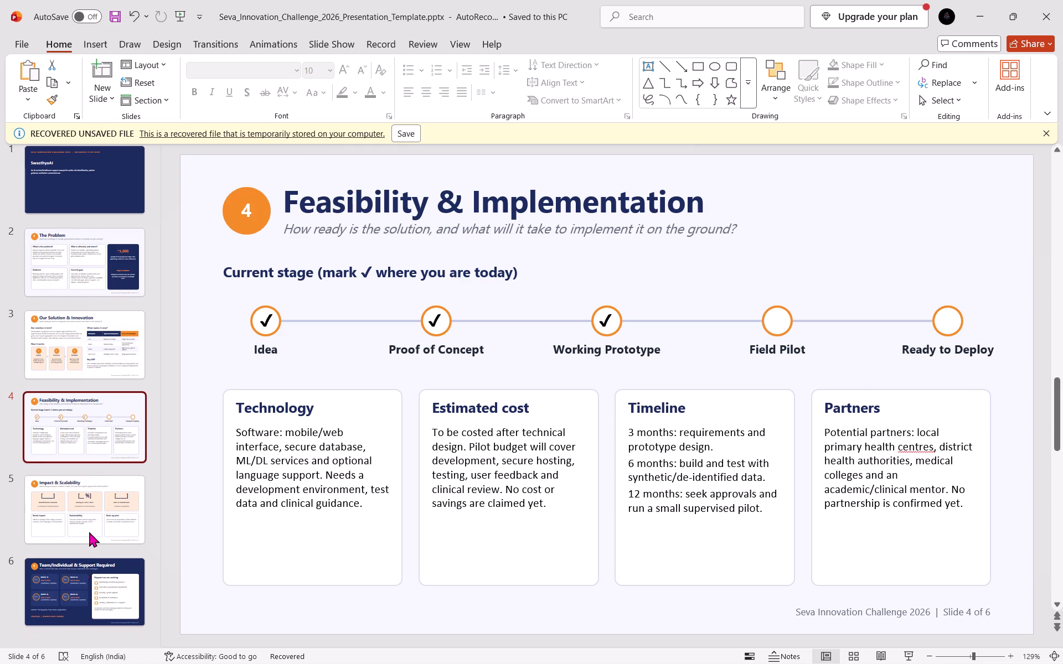
left_click(90, 528)
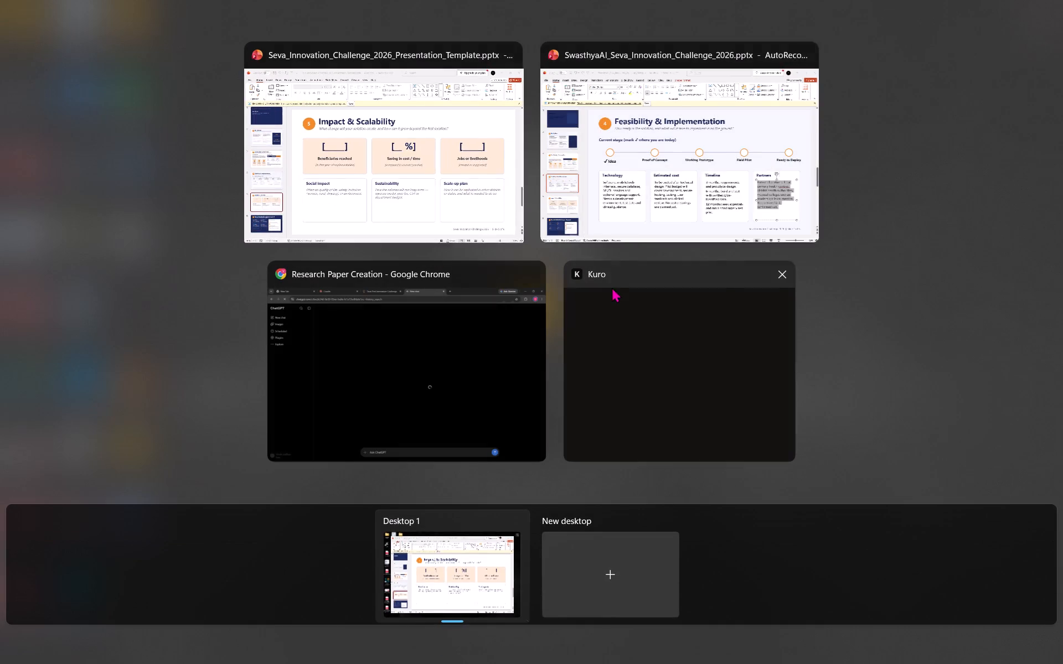
left_click(635, 204)
left_click(71, 523)
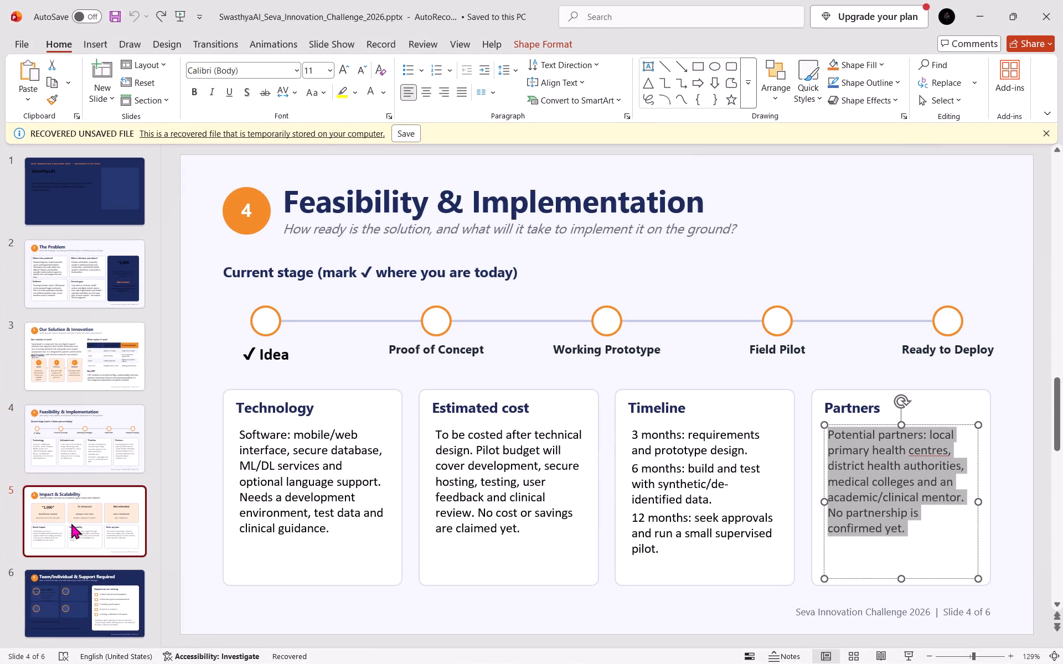
left_click(353, 291)
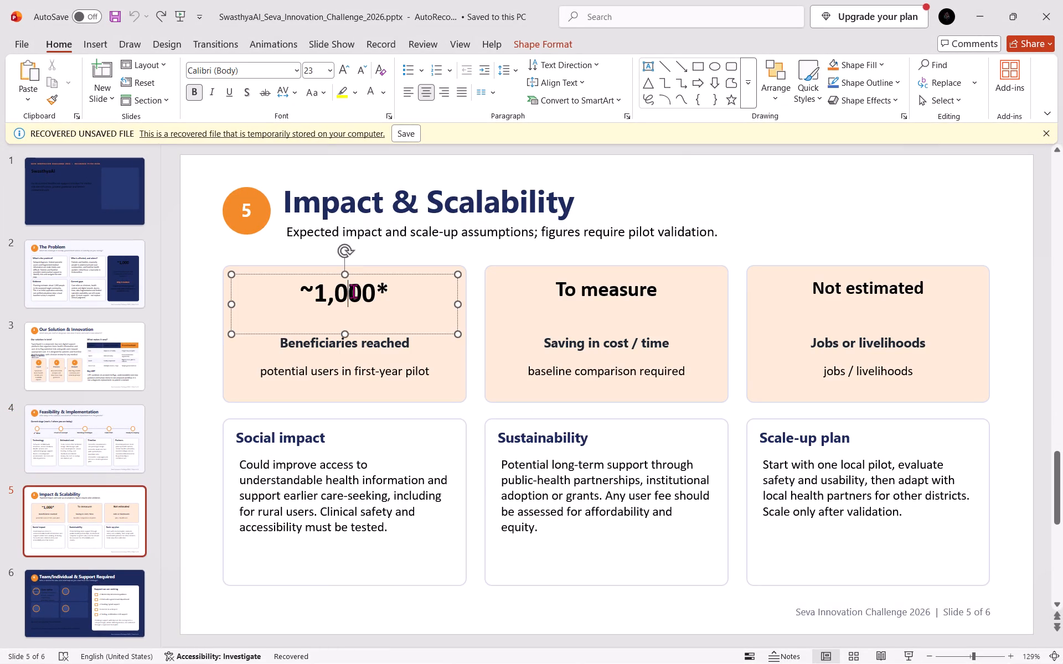
key("ctrl+a")
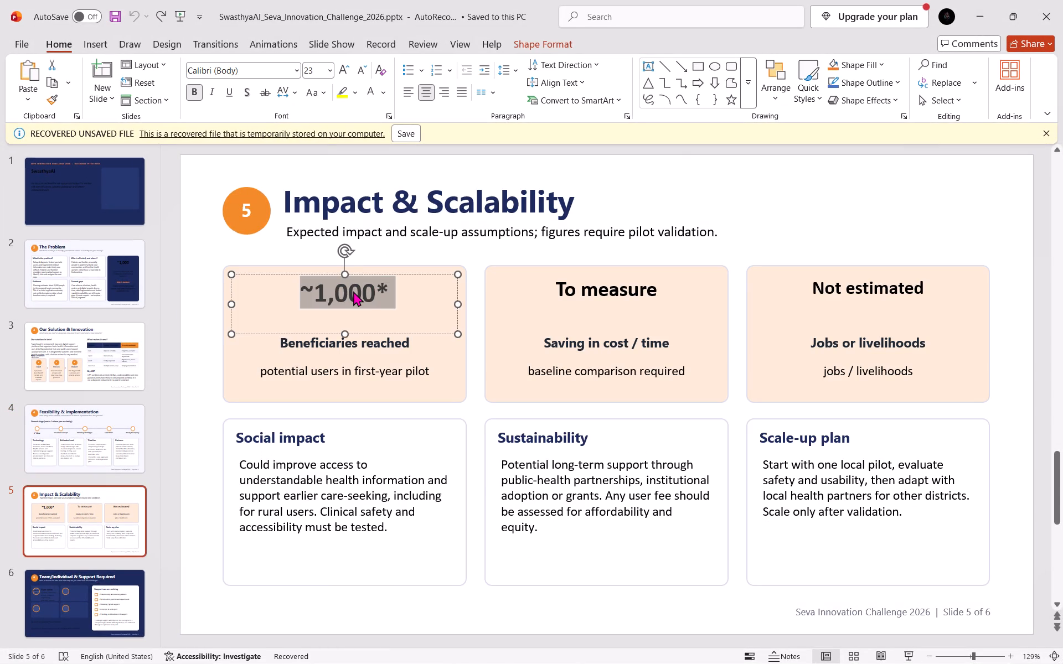
key("ctrl+c")
key("ctrl+c")
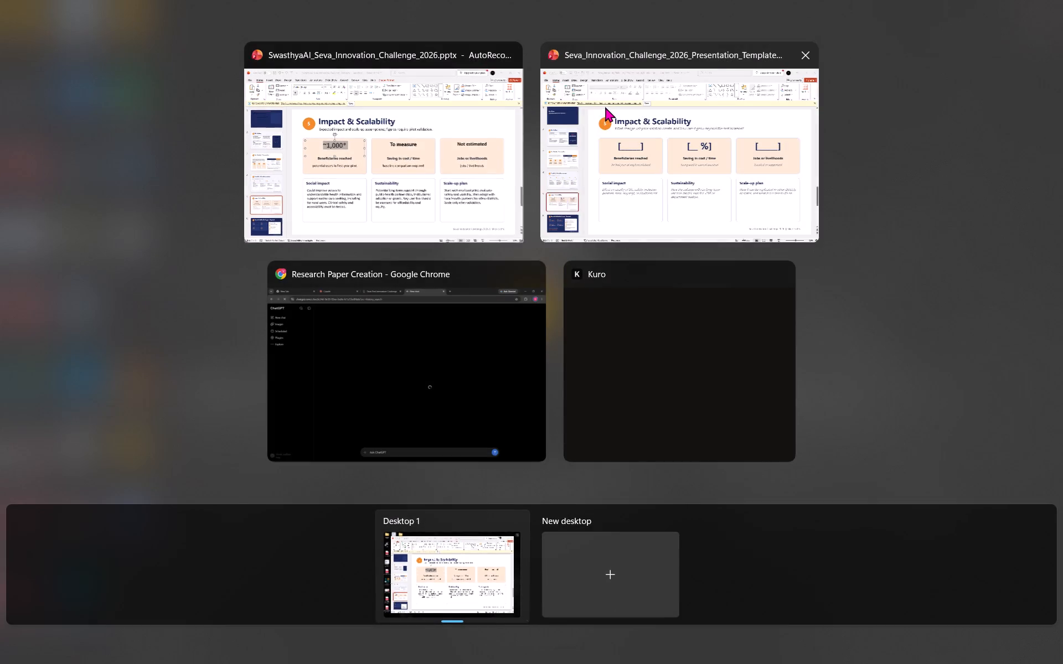
left_click(605, 107)
left_click(329, 289)
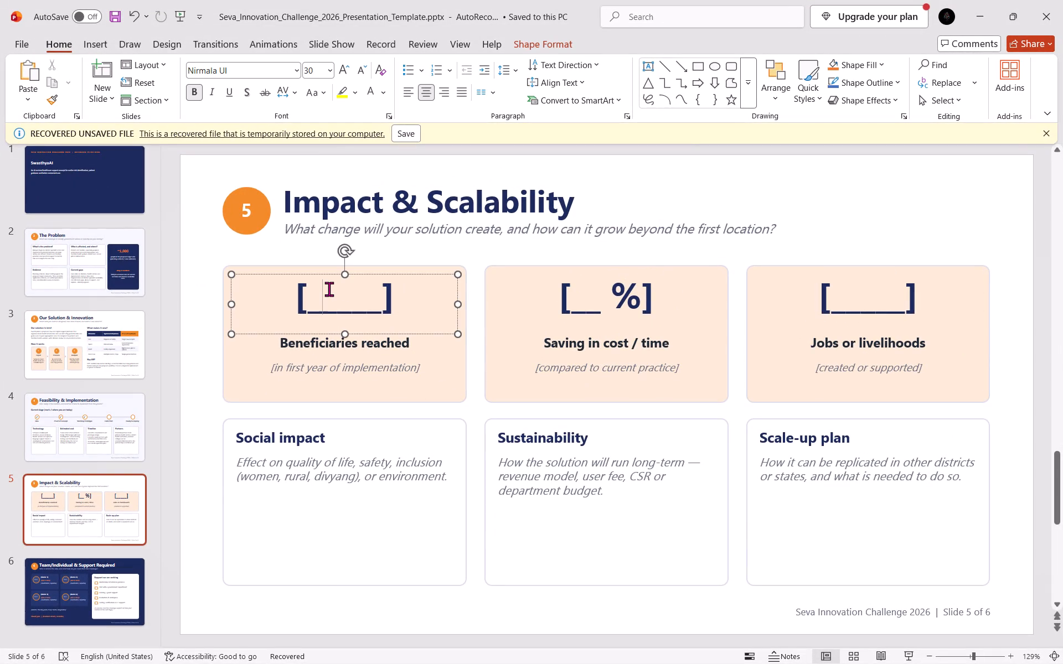
left_click(329, 289)
key("ctrl+v")
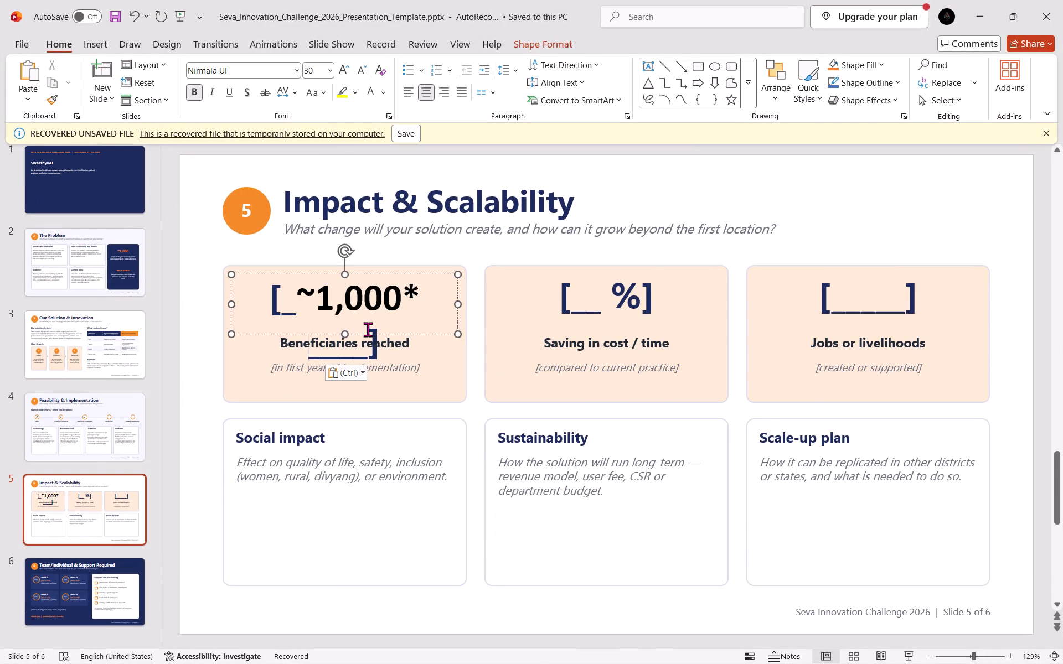
Delete the surplus underscores after the Beneficiaries reached figure so it reads [_~1,000*_].
key("Right")
key("BackSpace")
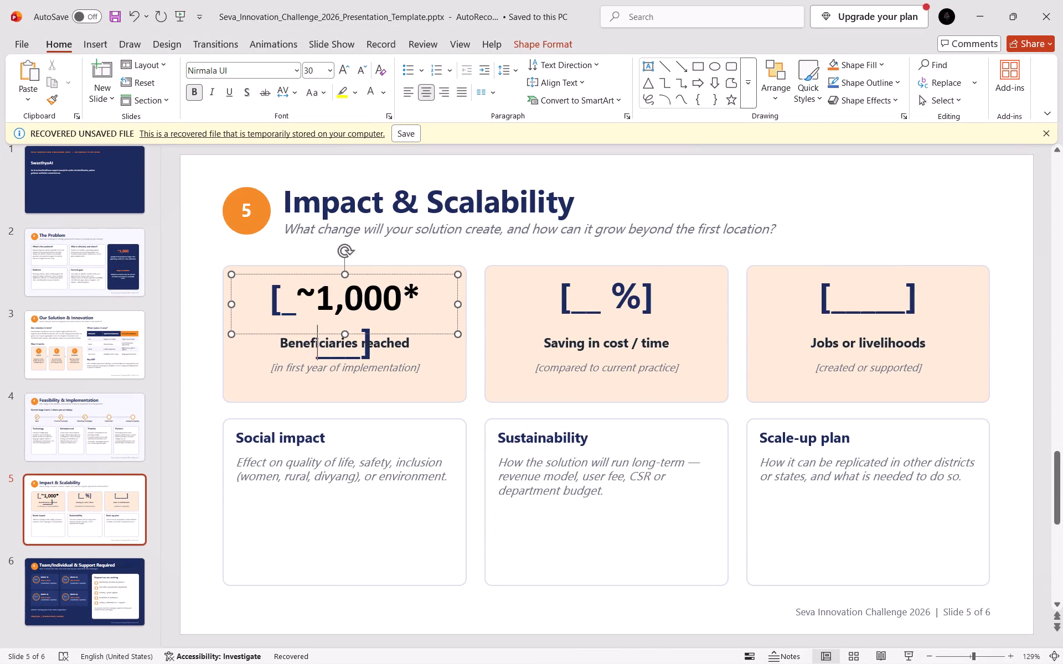
key("BackSpace")
key("Right")
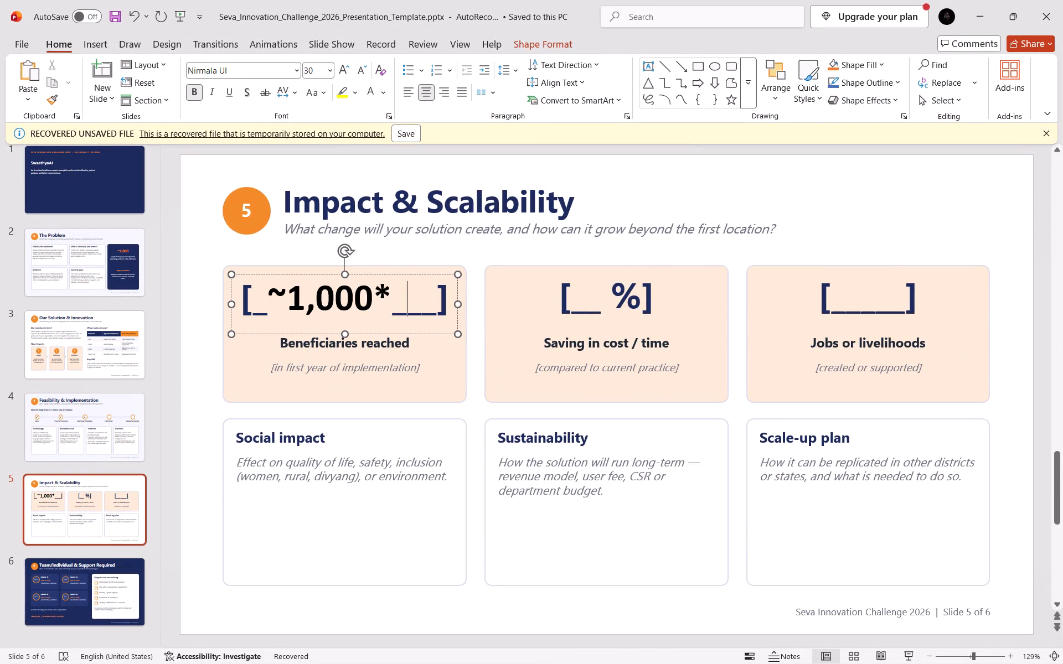
key("BackSpace")
key("Right")
key("BackSpace")
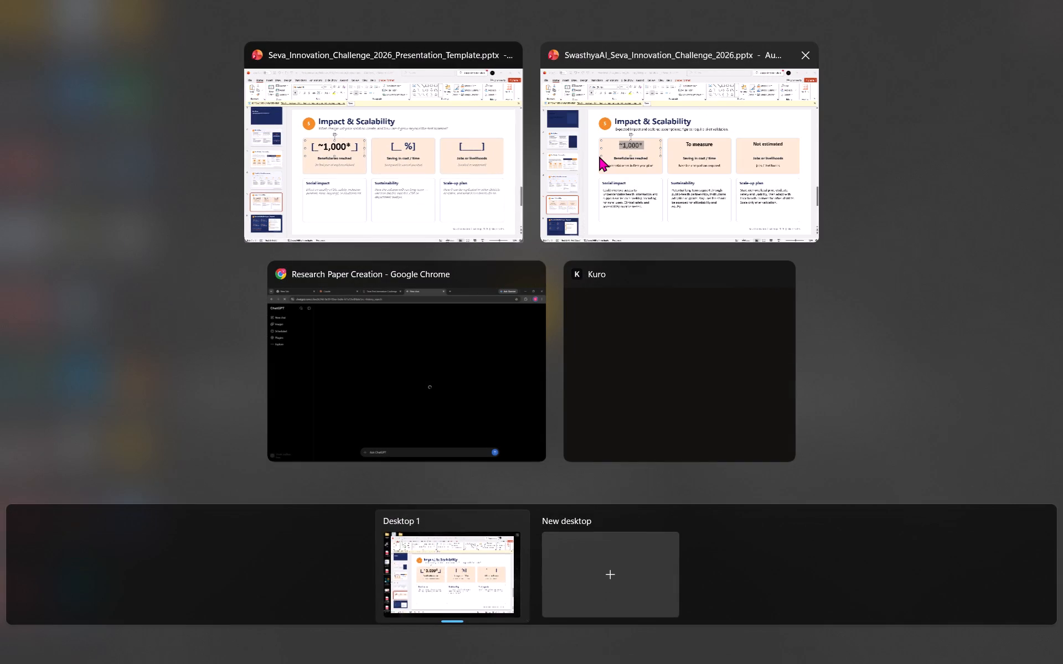
Replace the template's Beneficiaries reached caption with "potential users in first-year pilot" copied from the SwasthyaAI deck.
left_click(599, 156)
left_click(383, 371)
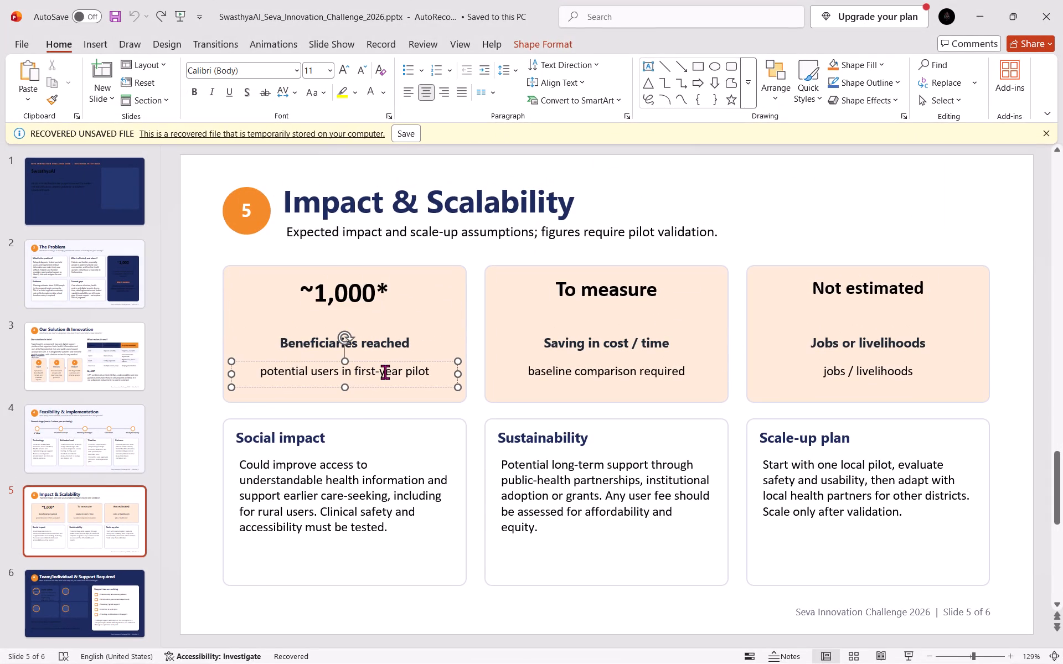
key("ctrl+a")
key("ctrl+c")
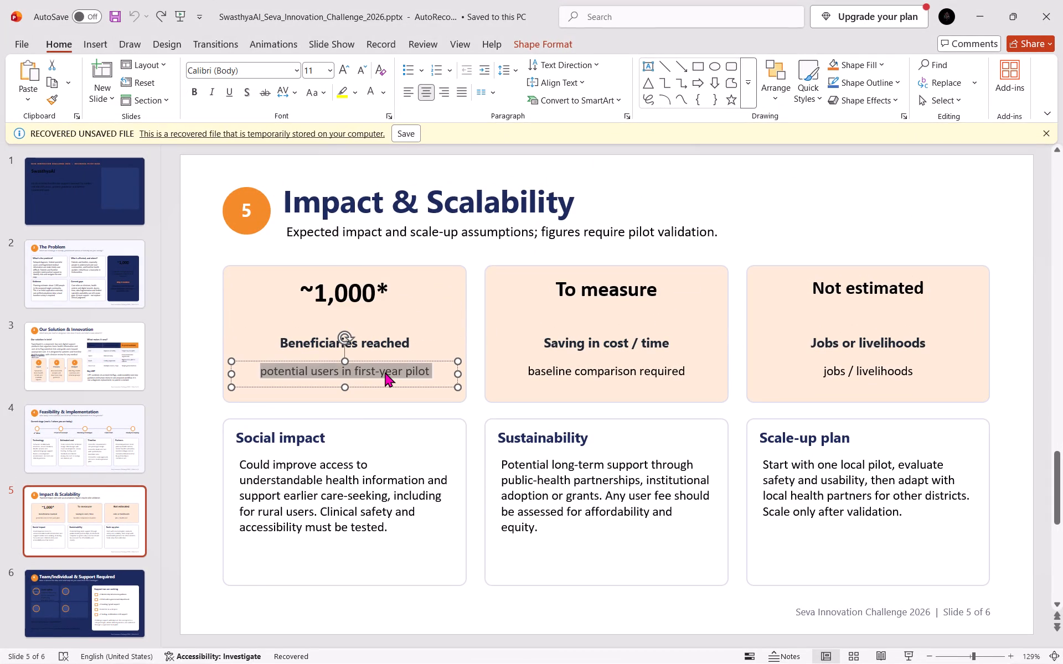
left_click(584, 113)
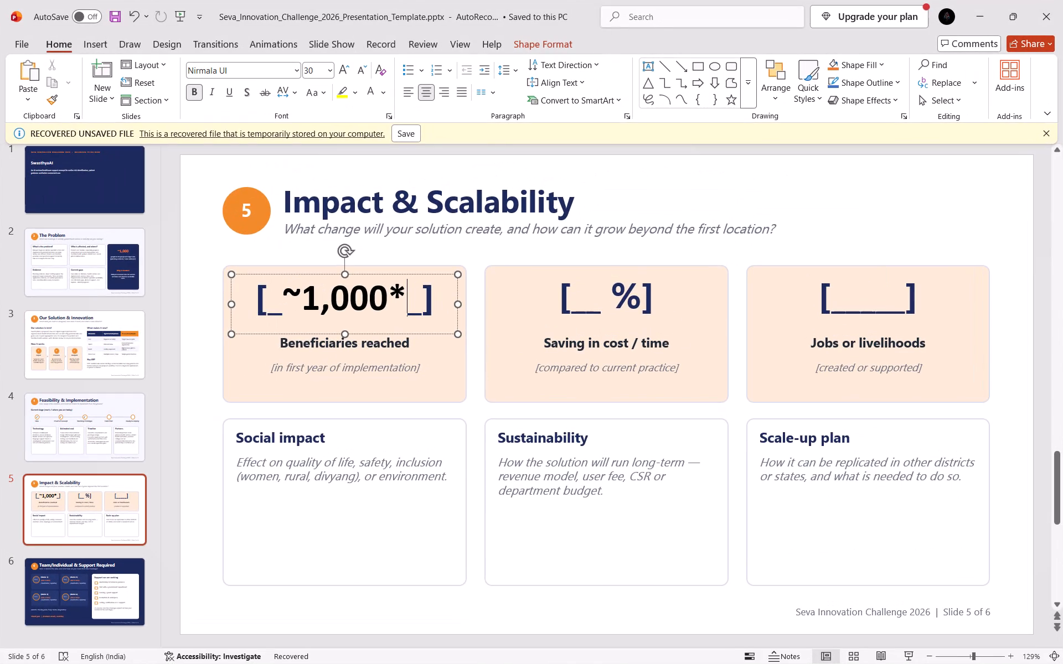
double_click(343, 372)
key("ctrl+a")
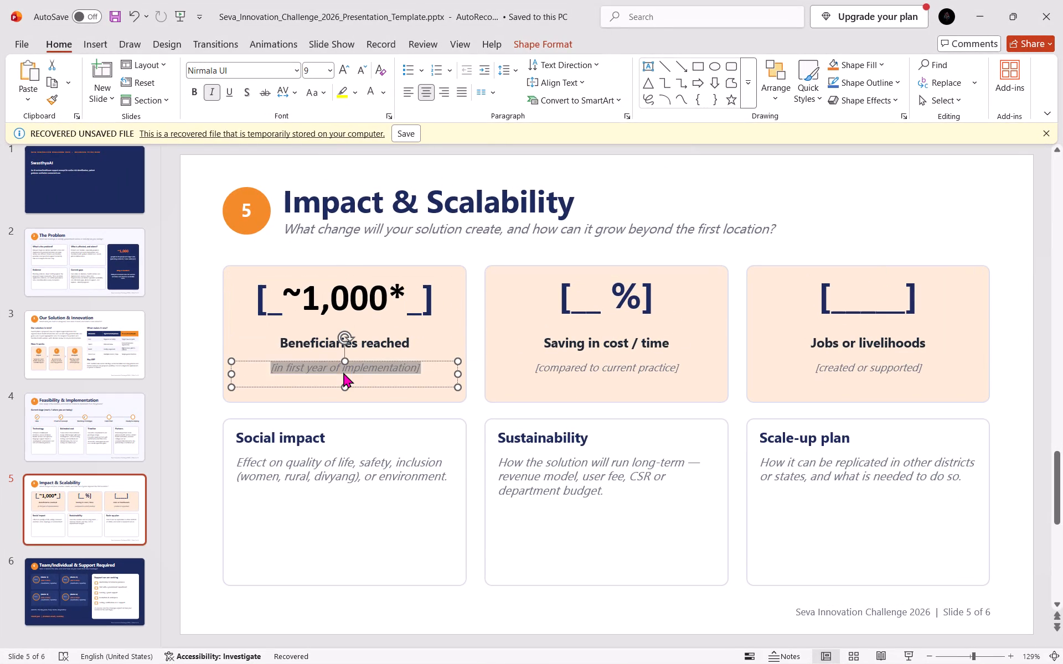
key("ctrl+v")
Replace the template's Saving in cost / time figure placeholder with "To measure" copied from the SwasthyaAI deck.
left_click(576, 154)
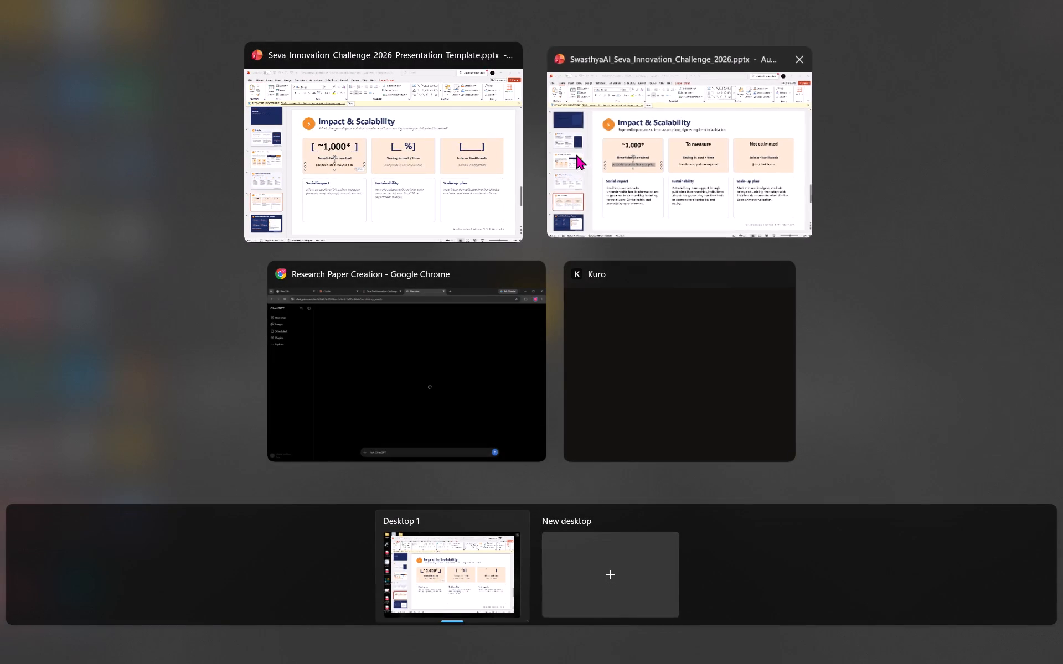
left_click(633, 295)
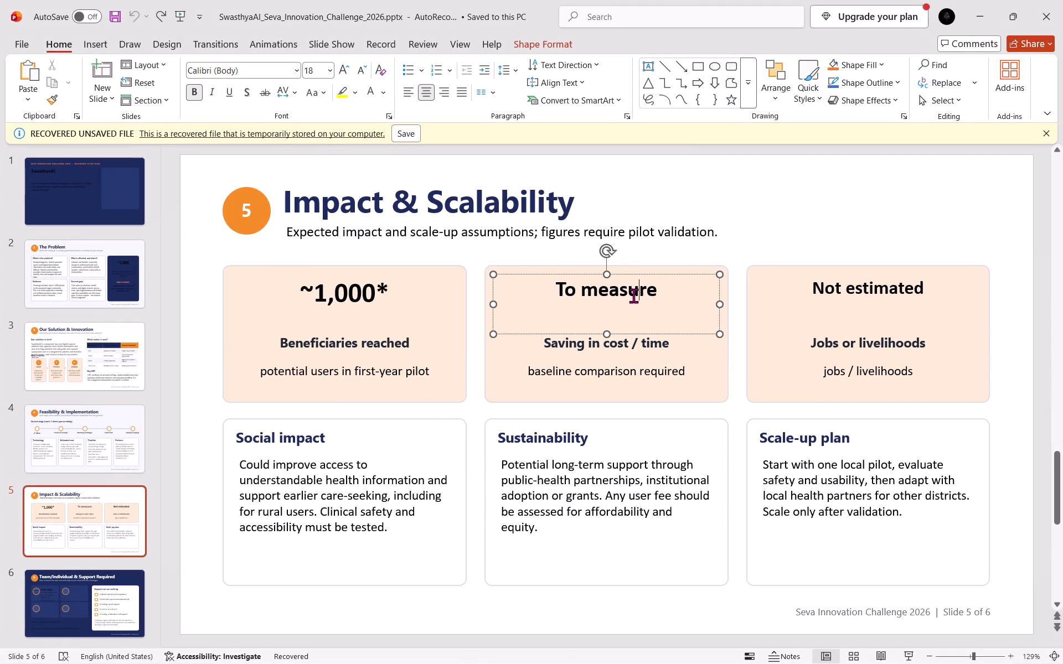
key("ctrl+a")
key("ctrl+c")
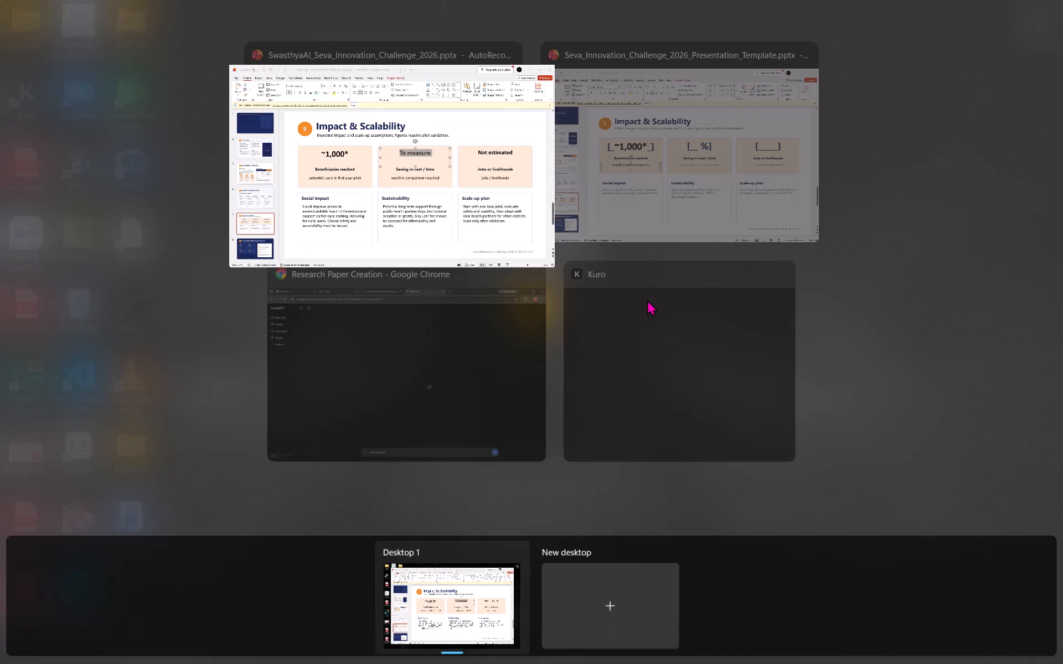
left_click(700, 183)
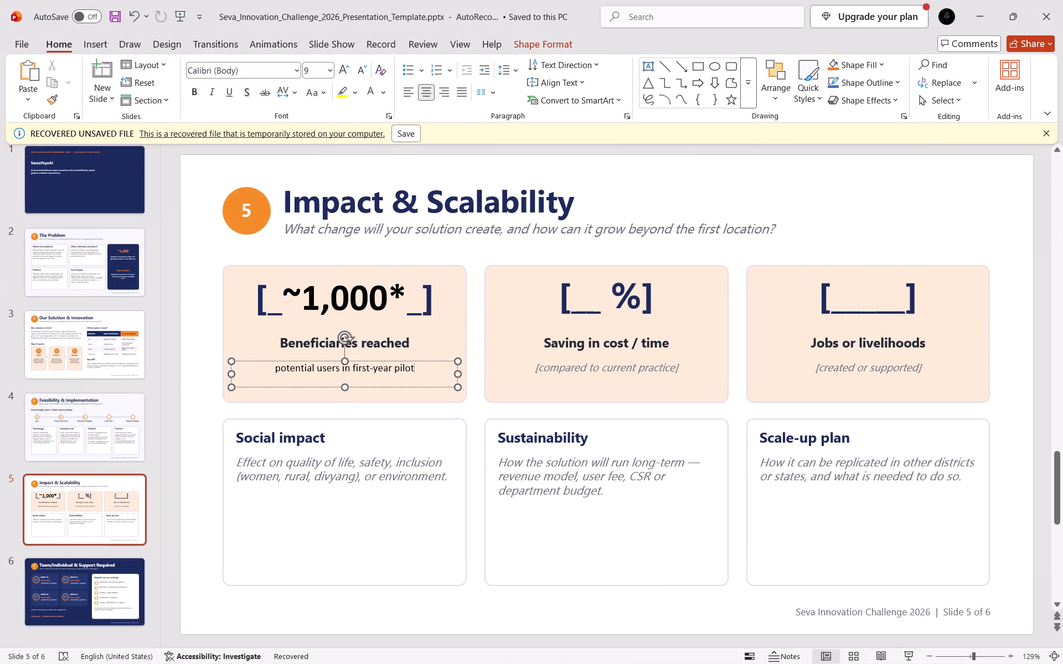
triple_click(656, 292)
key("ctrl+a")
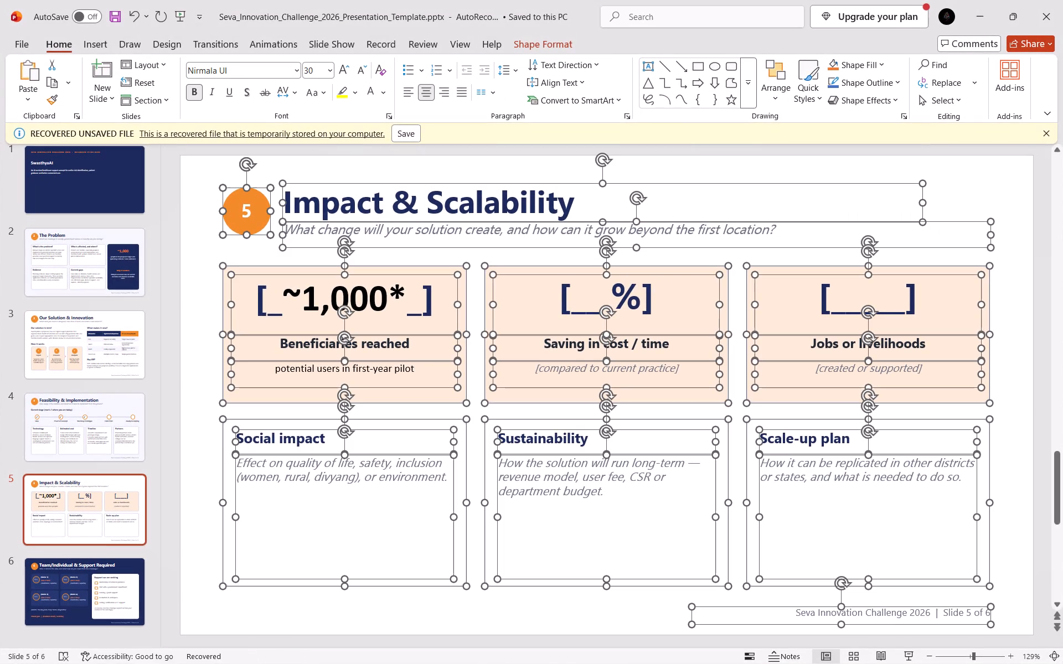
double_click(656, 292, "ctrl")
key("ctrl+a")
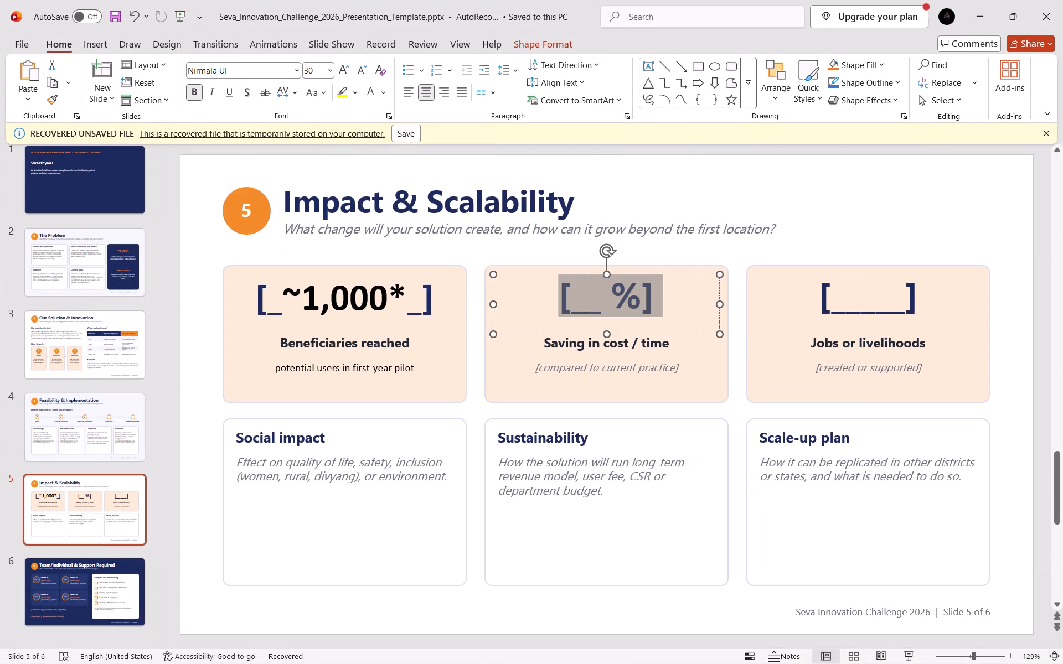
key("ctrl+v")
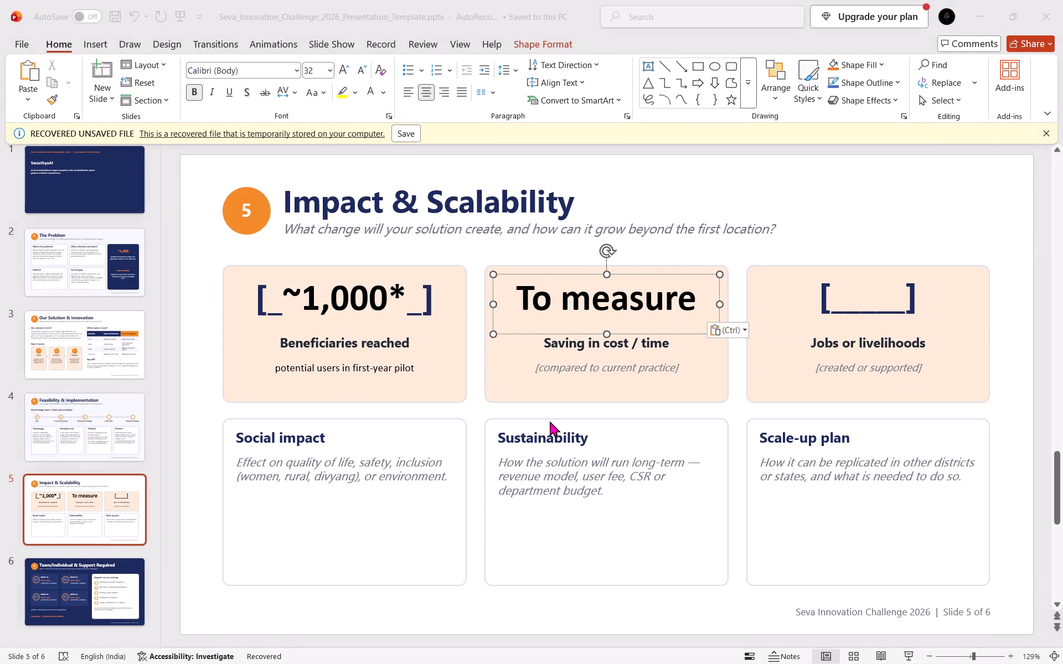
Replace the template's Saving in cost / time caption with "baseline comparison required" copied from the SwasthyaAI deck.
left_click(645, 142)
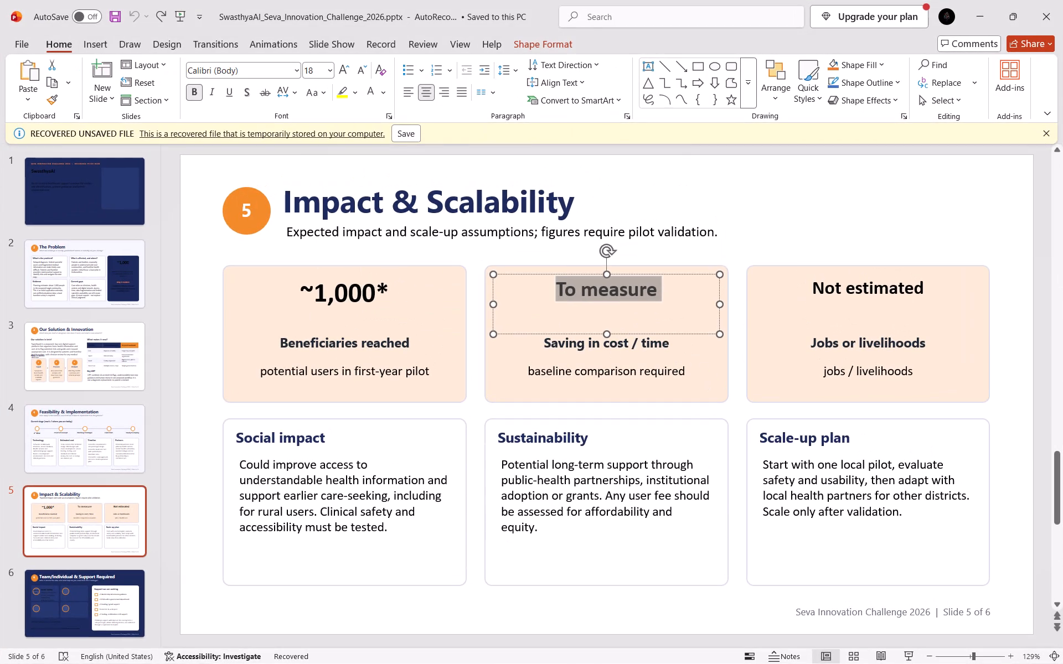
left_click(625, 376)
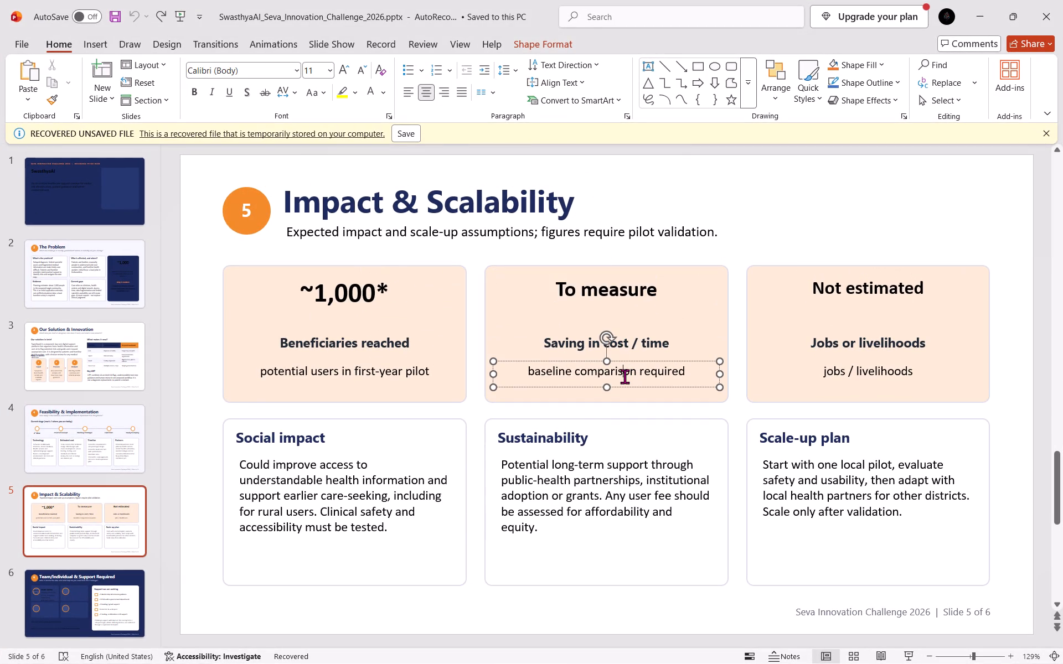
key("ctrl+a")
key("ctrl+c")
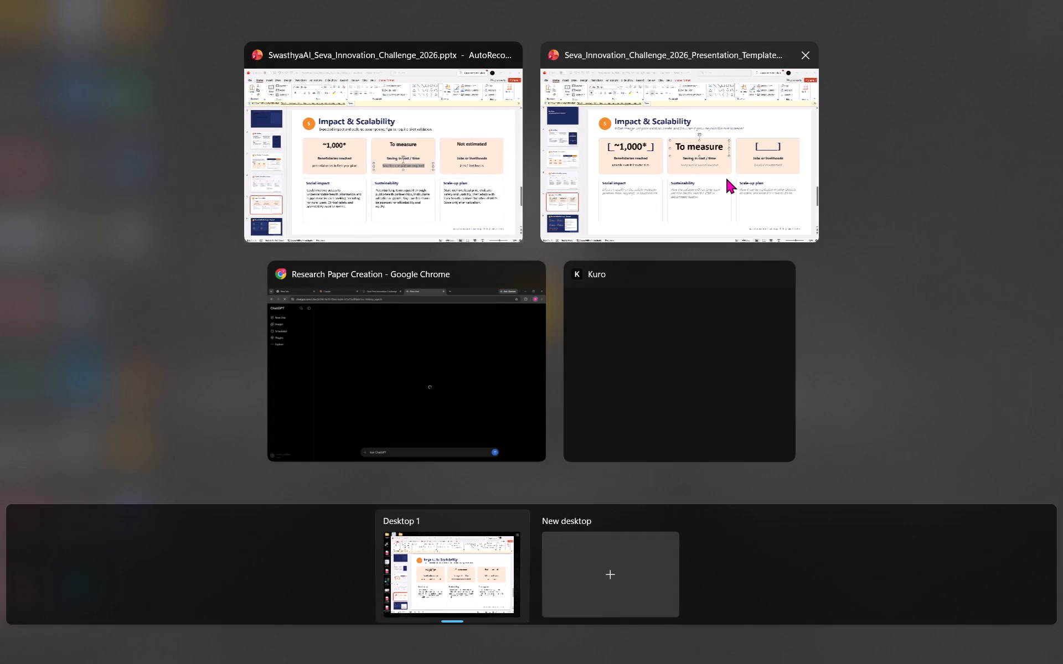
left_click(726, 178)
left_click(598, 369)
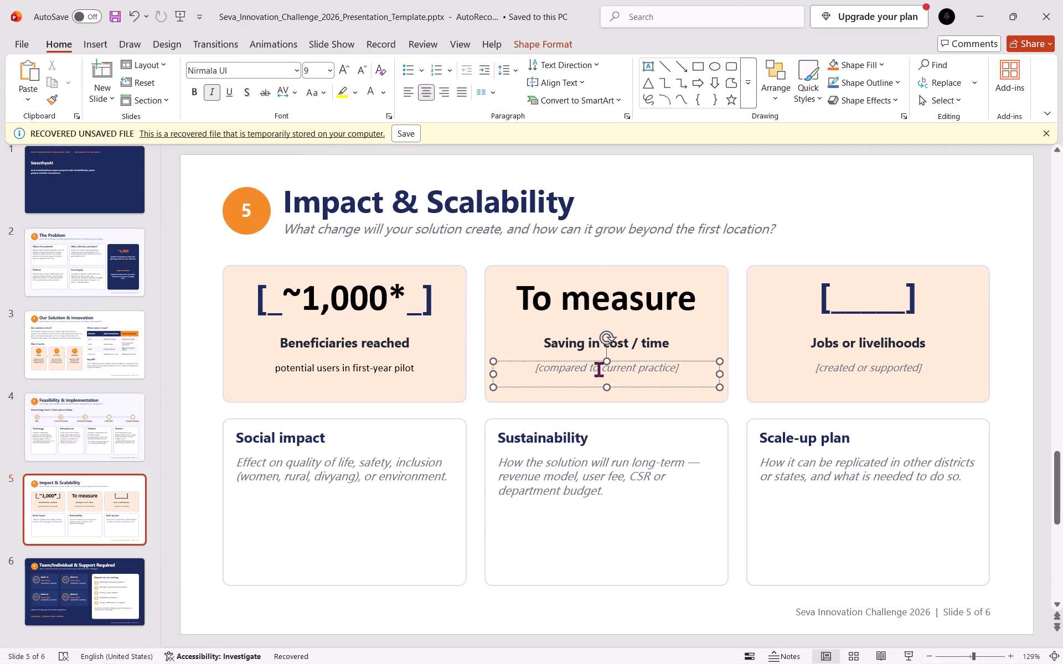
key("ctrl+a")
key("ctrl+v")
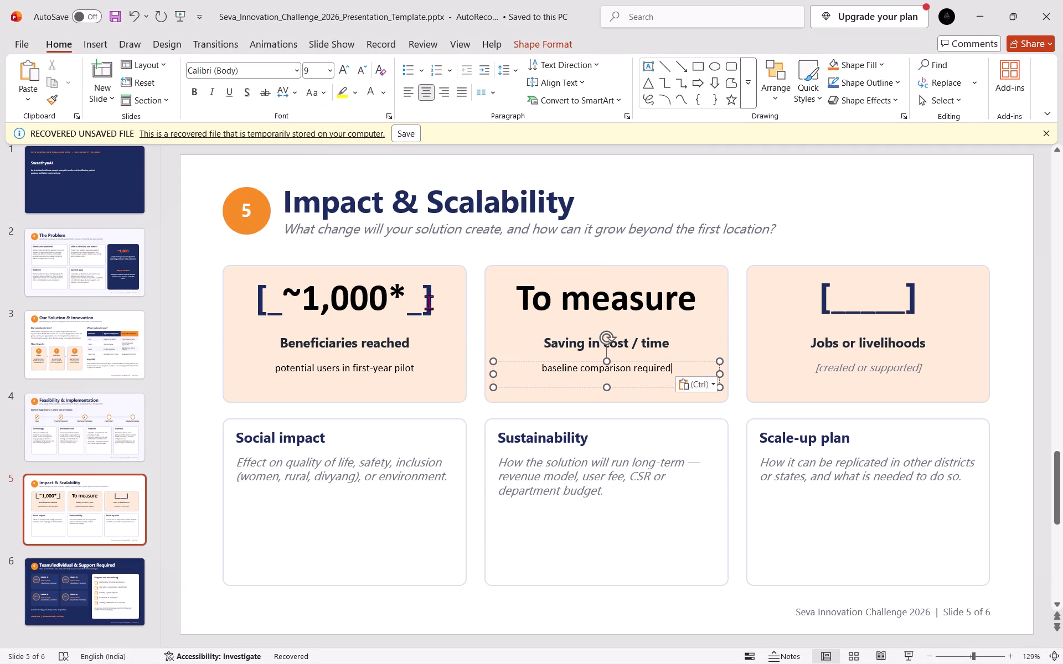
Delete the remaining brackets and underscores around the template's Beneficiaries reached figure so it reads ~1,000*.
left_click(434, 304)
key("BackSpace")
key("BackSpace")
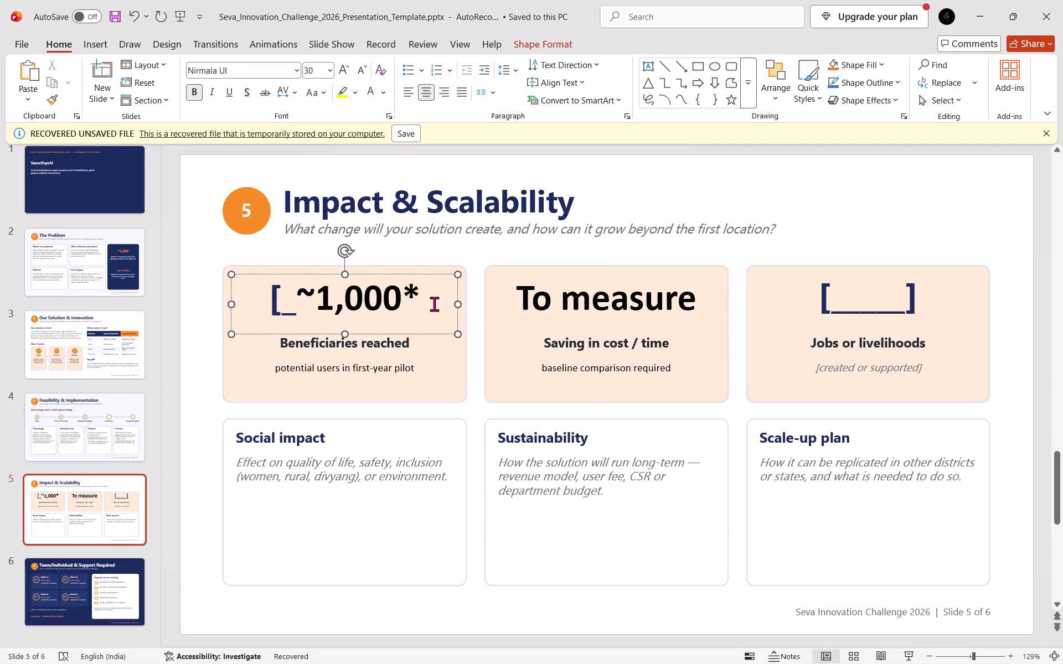
key("Left")
key("Left")
key("Left")
key("Left")
key("Left")
key("Left")
key("Left")
key("BackSpace")
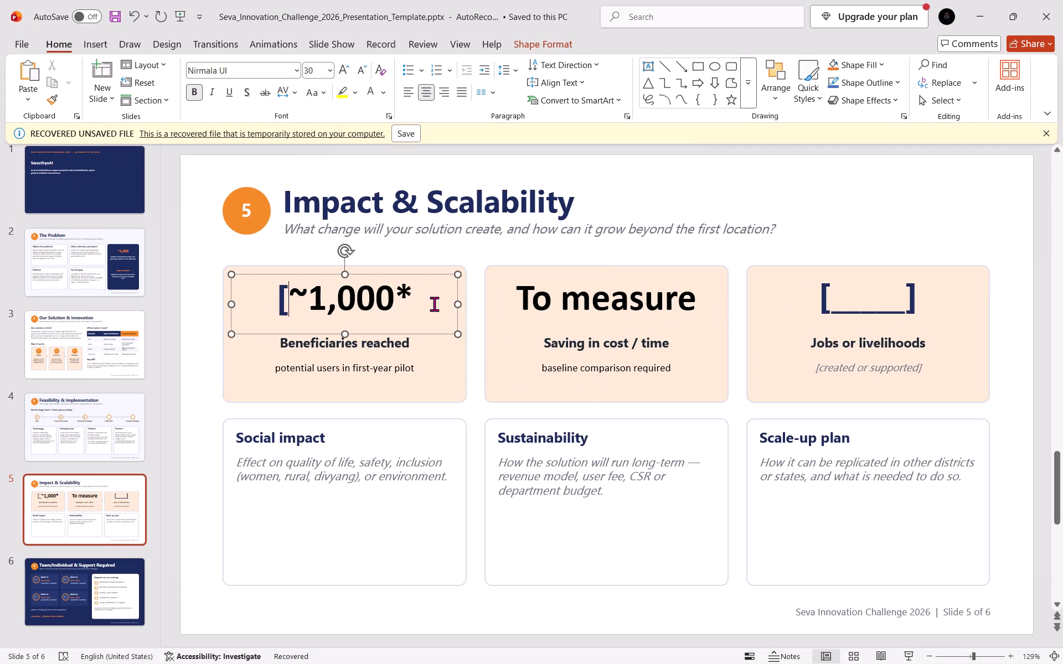
key("BackSpace")
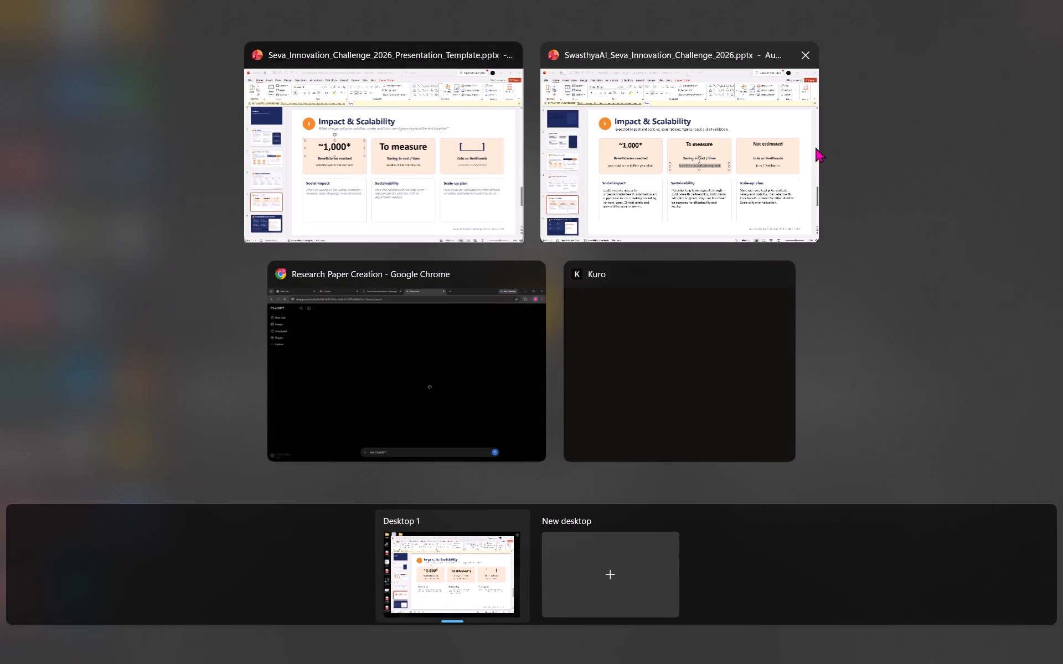
Replace the template's Jobs or livelihoods figure placeholder with "Not estimated" copied from the SwasthyaAI deck.
left_click(773, 177)
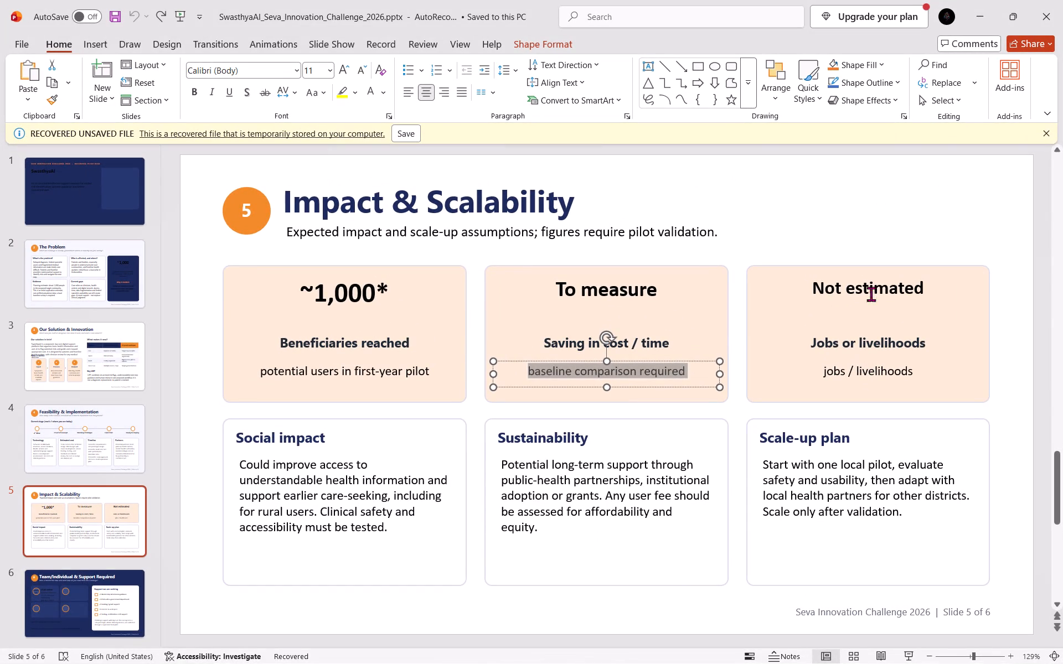
left_click(869, 284)
key("ctrl+a")
key("ctrl+c")
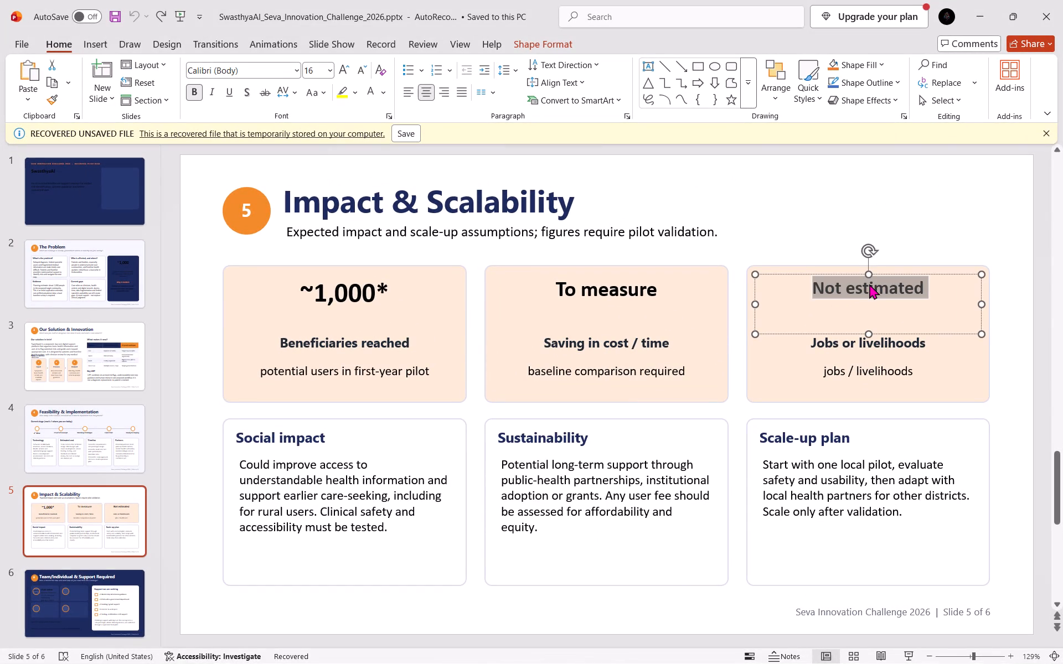
left_click(765, 178)
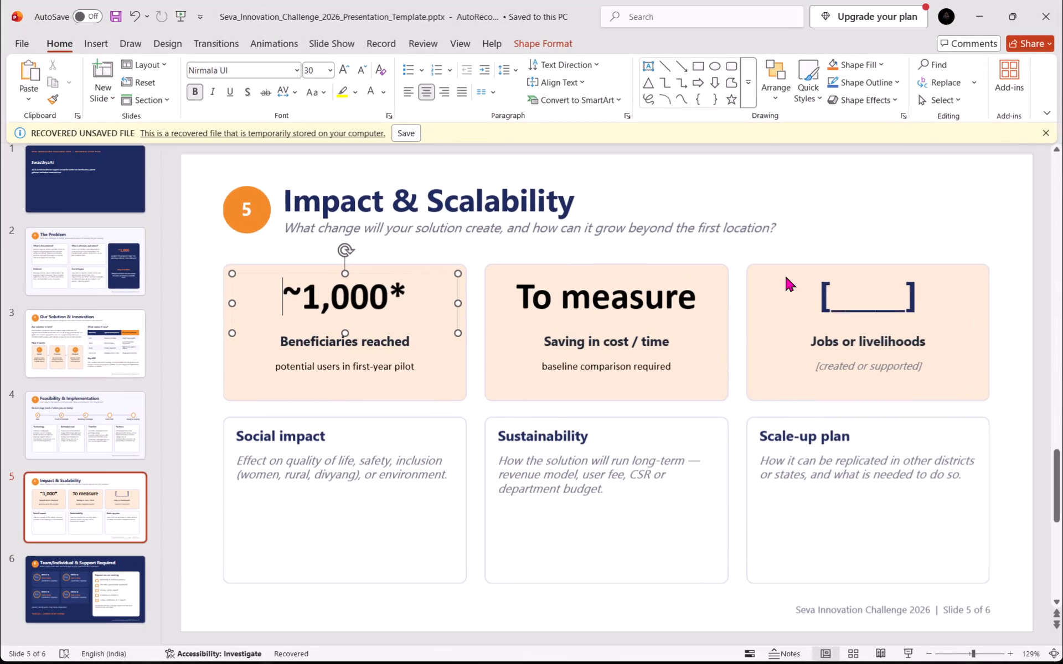
left_click(864, 284)
key("ctrl+a")
key("ctrl+v")
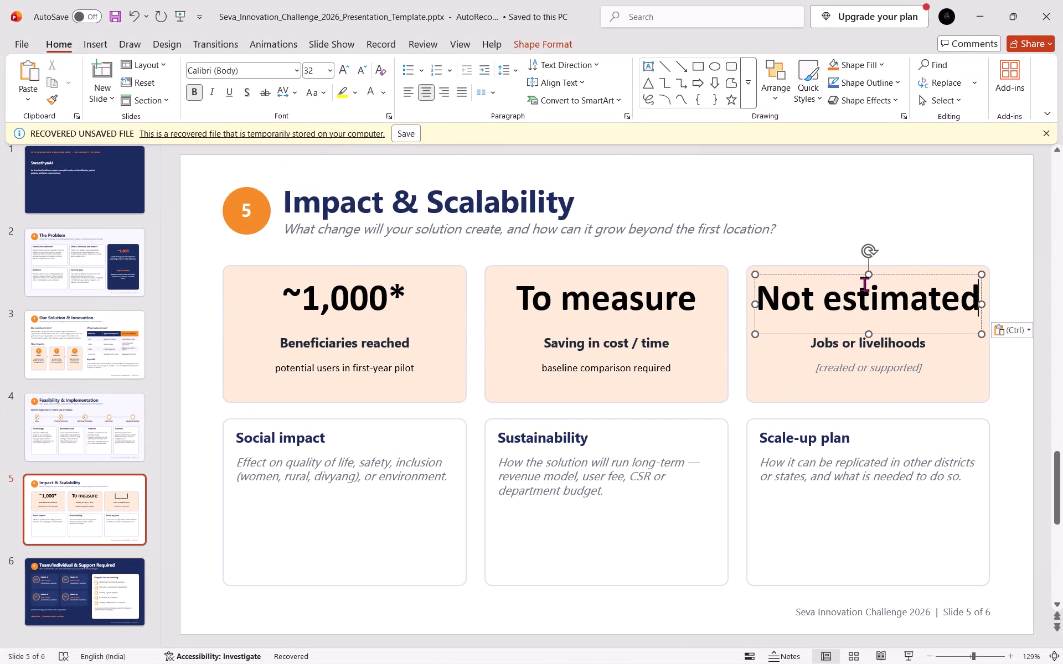
Replace the template's Jobs or livelihoods caption with "jobs / livelihoods" copied from the SwasthyaAI deck.
left_click(708, 220)
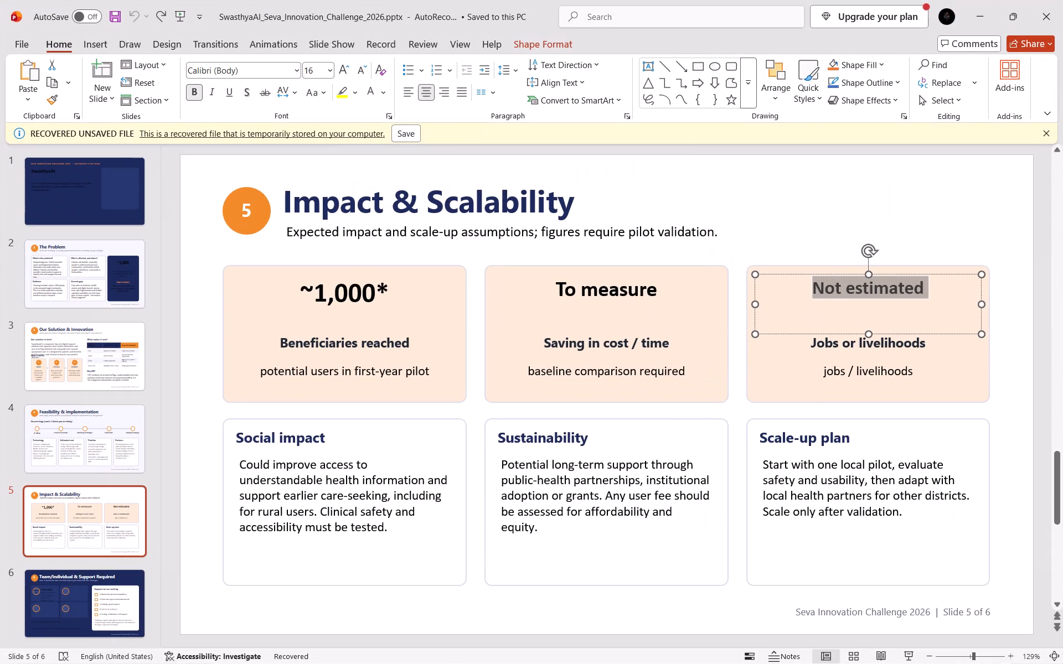
left_click(872, 374)
key("ctrl+a")
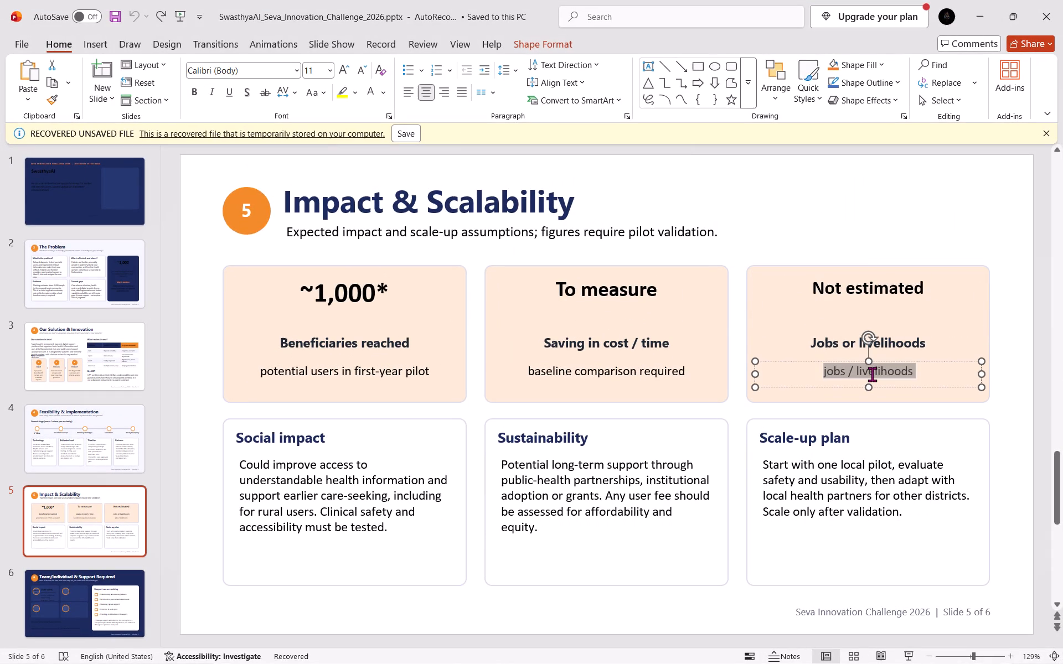
key("ctrl+c")
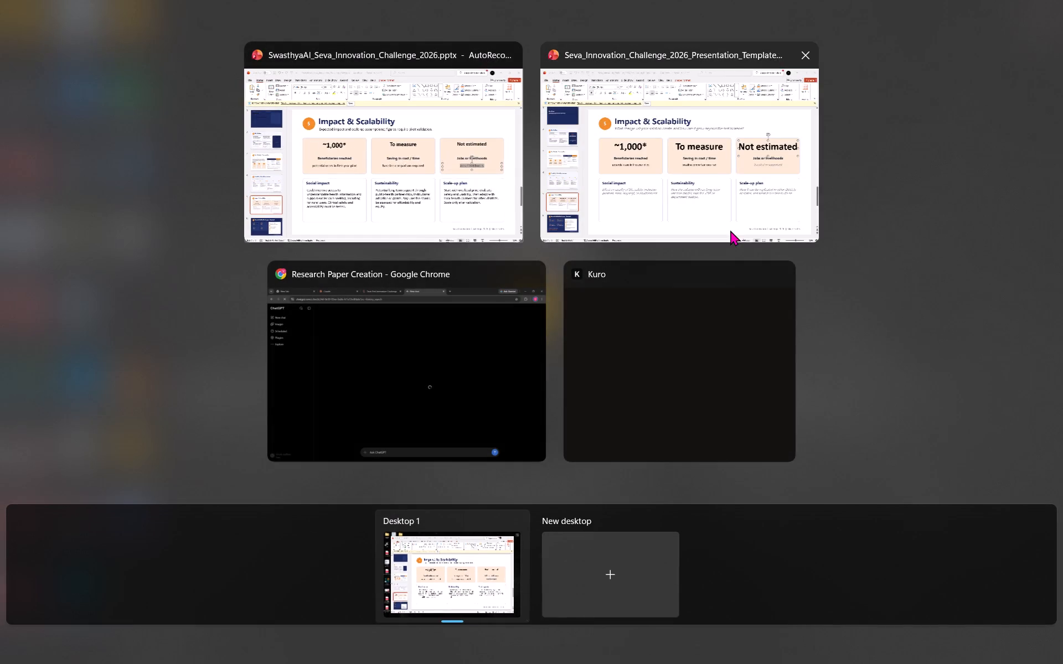
left_click(730, 230)
left_click(857, 363)
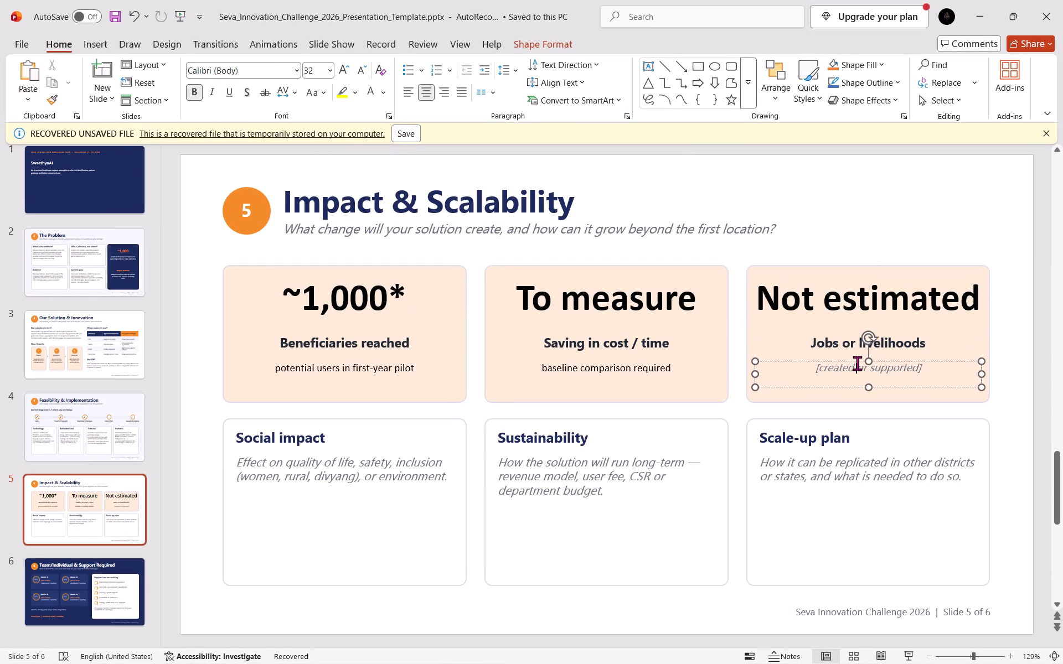
key("ctrl+a")
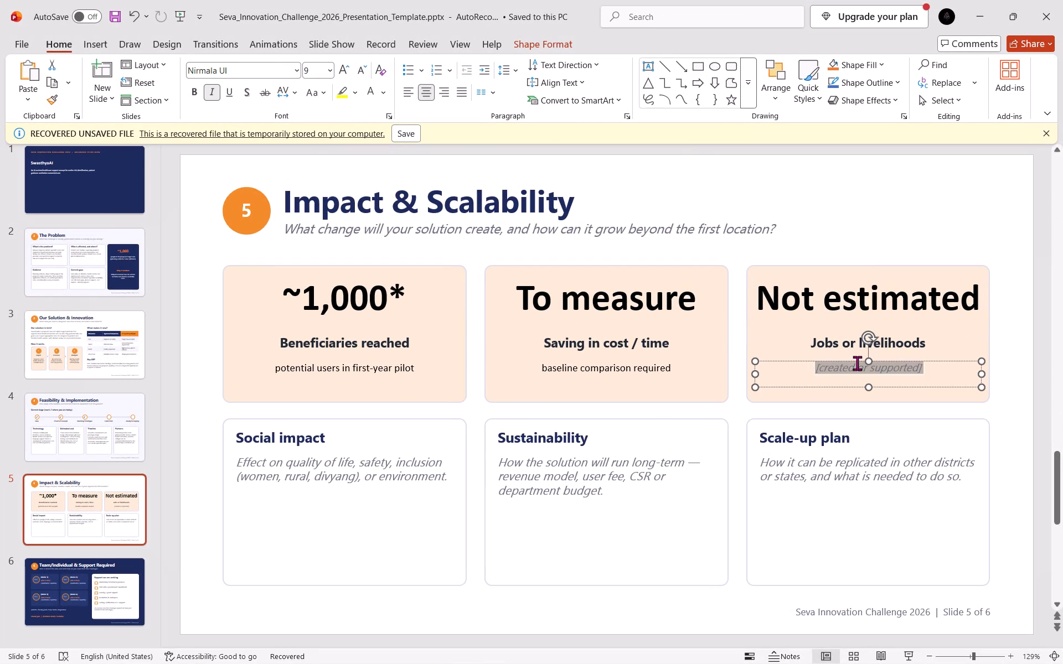
key("ctrl+v")
Reduce the "Not estimated" and "To measure" figures on the template's slide 5 to font size 24.
left_click(915, 308)
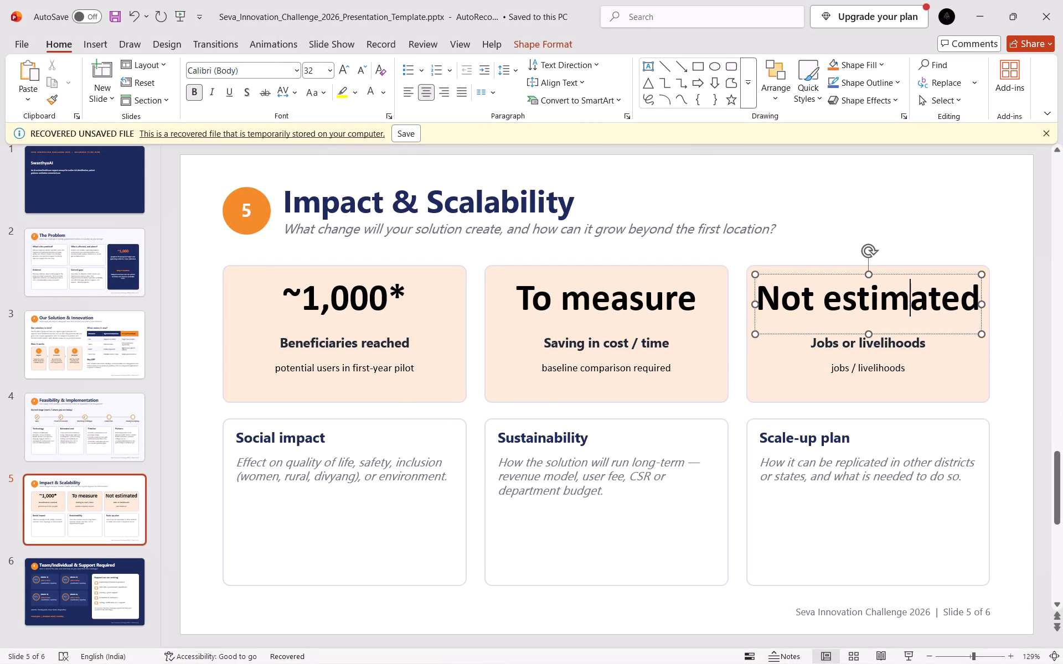
left_click(362, 70)
left_click(362, 70)
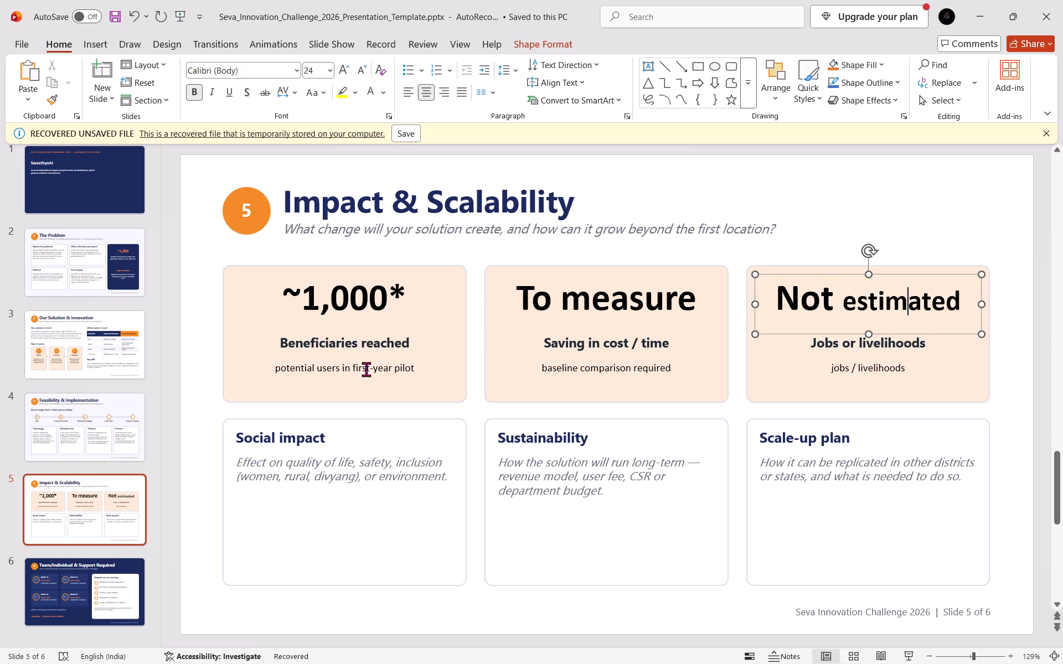
left_click(505, 306)
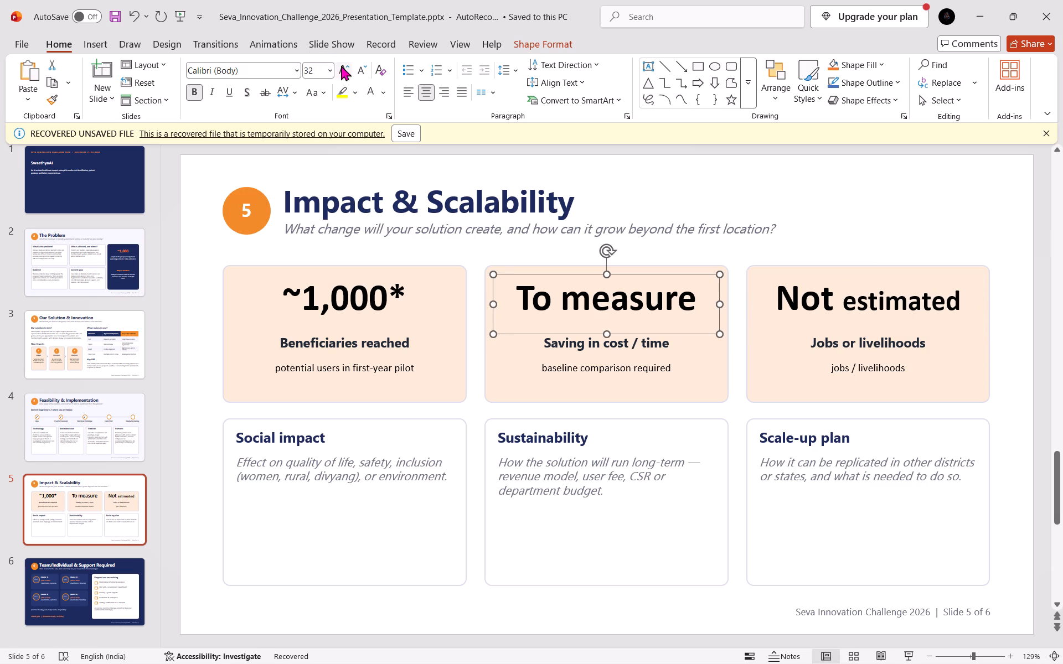
left_click(360, 69)
left_click(360, 69)
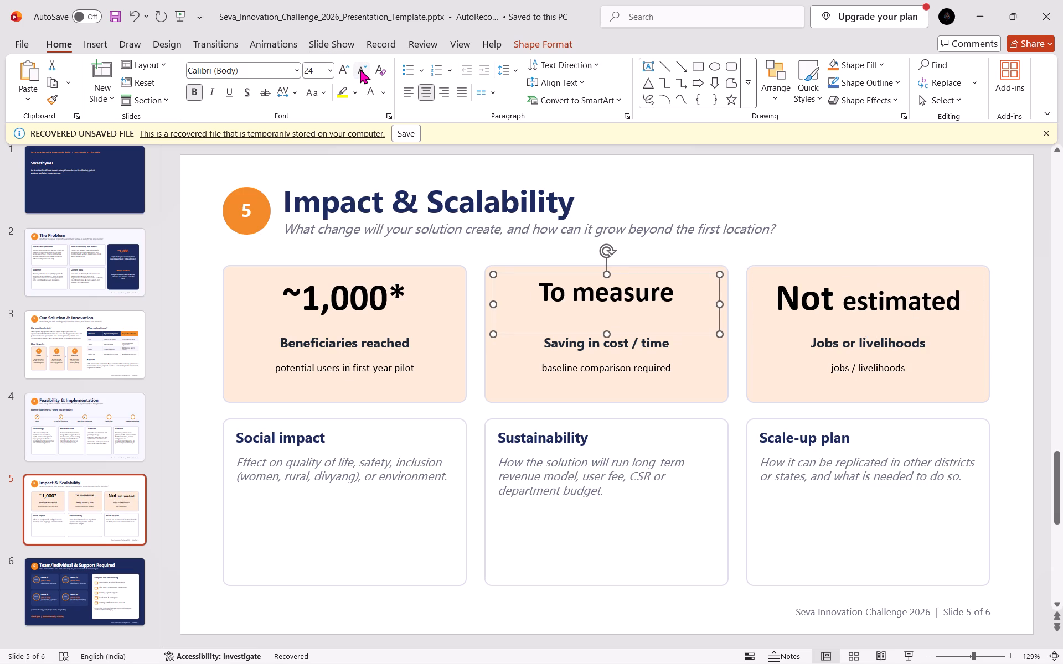
left_click(793, 303)
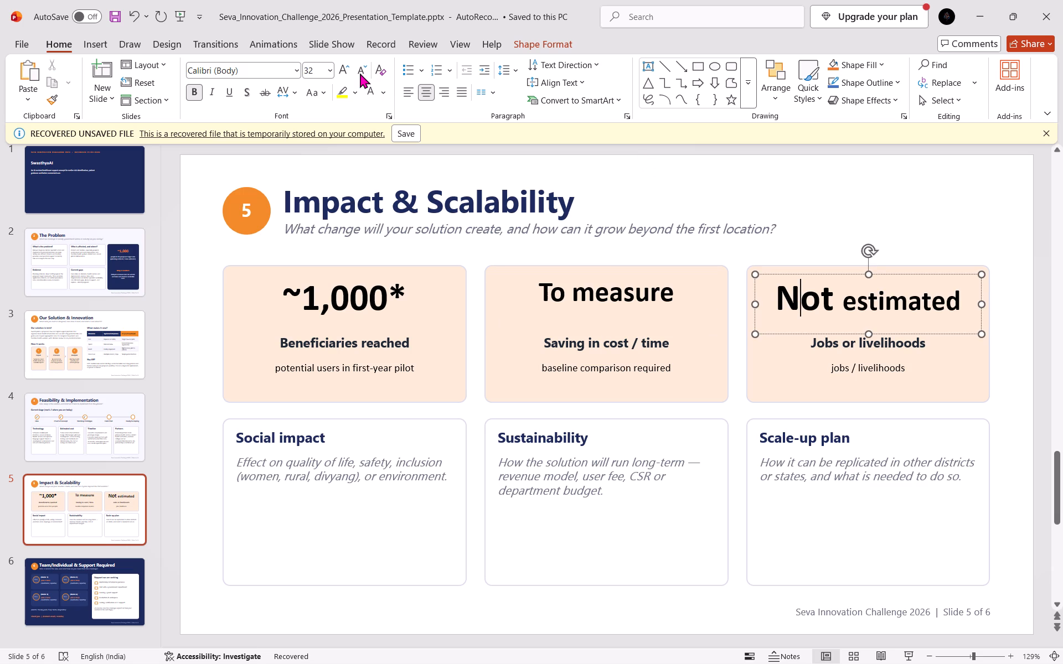
left_click(359, 73)
left_click(359, 73)
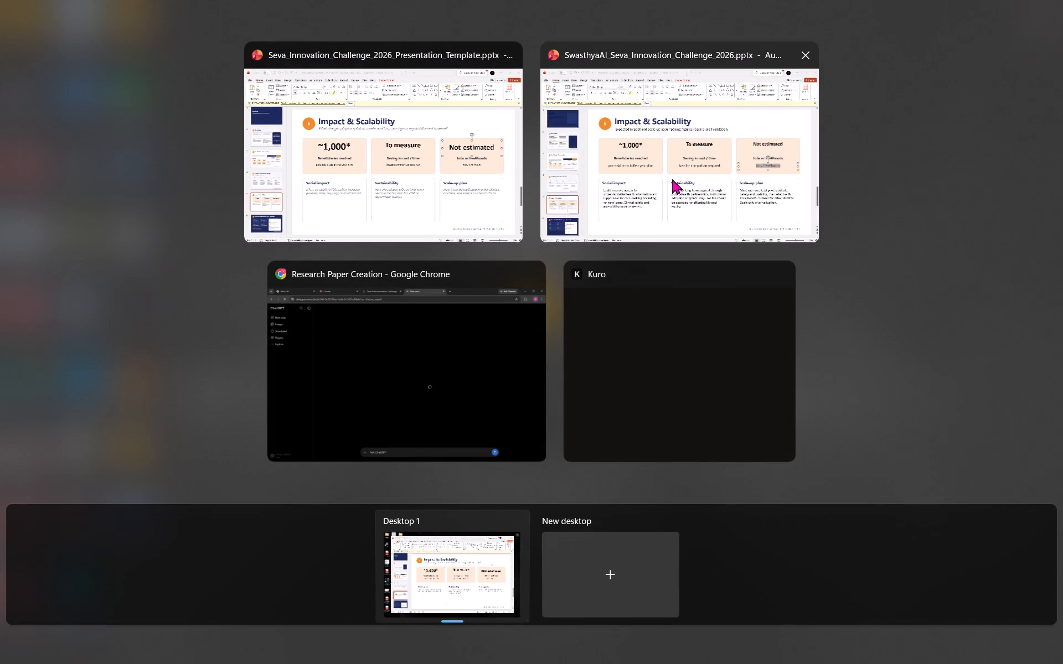
Replace the template's Social impact placeholder text with the Social impact paragraph copied from the SwasthyaAI deck's slide 5.
left_click(673, 181)
scroll(397, 444, "up", 1)
left_click(356, 484)
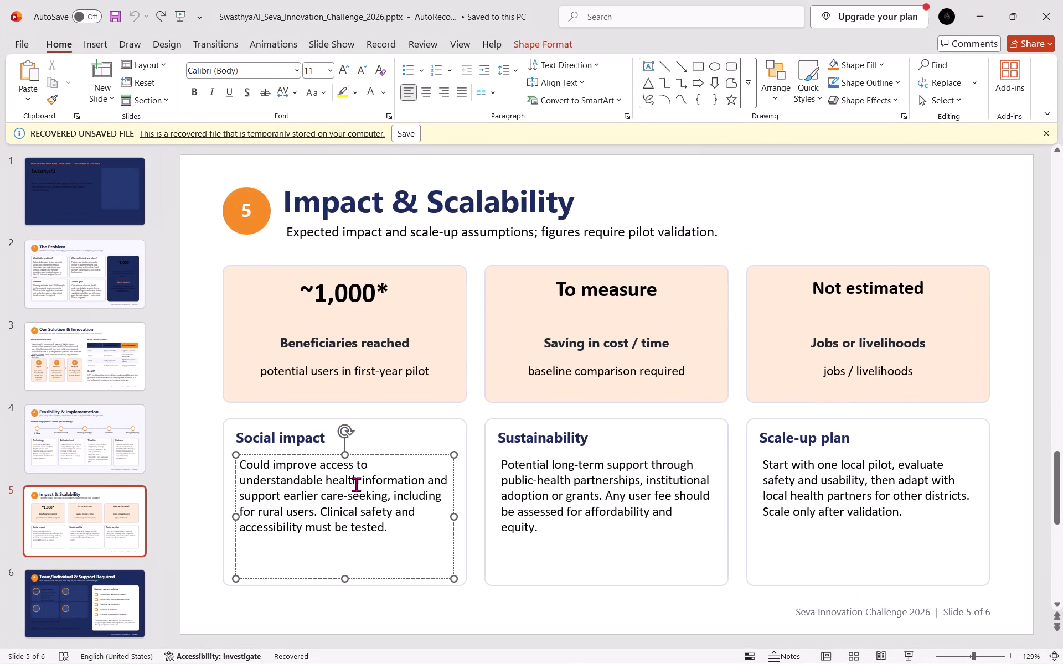
key("ctrl+a")
key("ctrl+c")
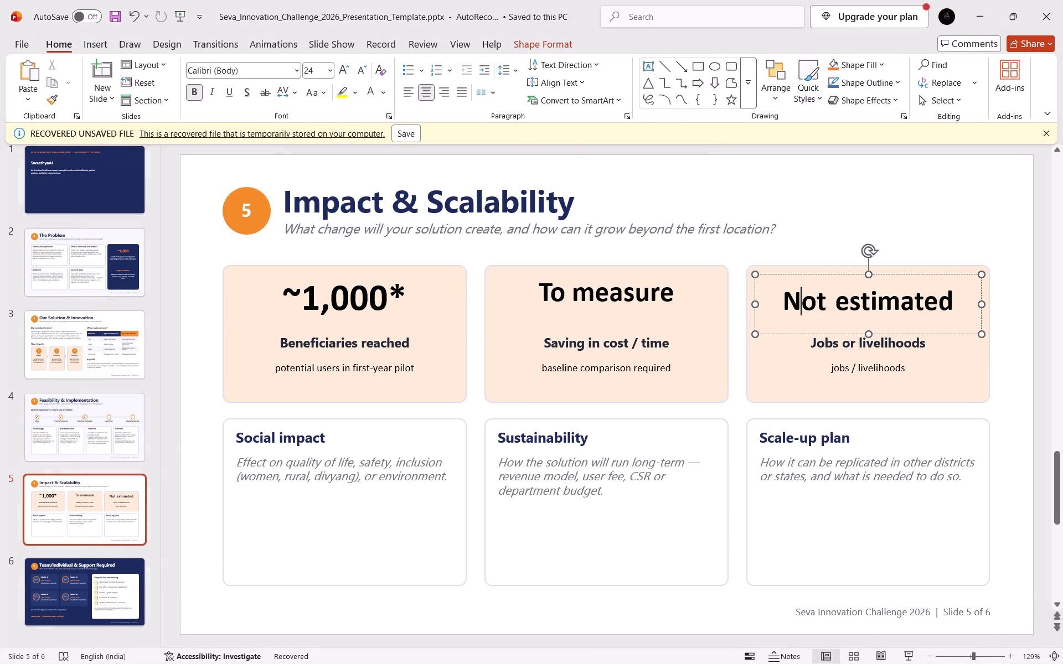
left_click(360, 485)
key("ctrl+a")
triple_click(360, 485, "ctrl")
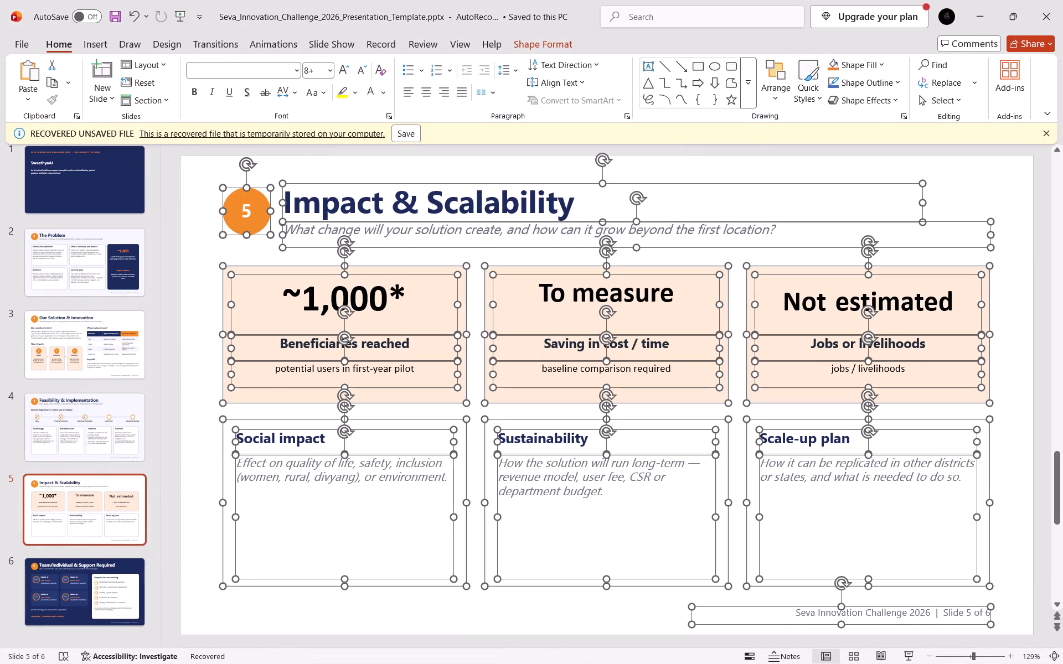
left_click(360, 485)
key("ctrl+a")
key("ctrl+v")
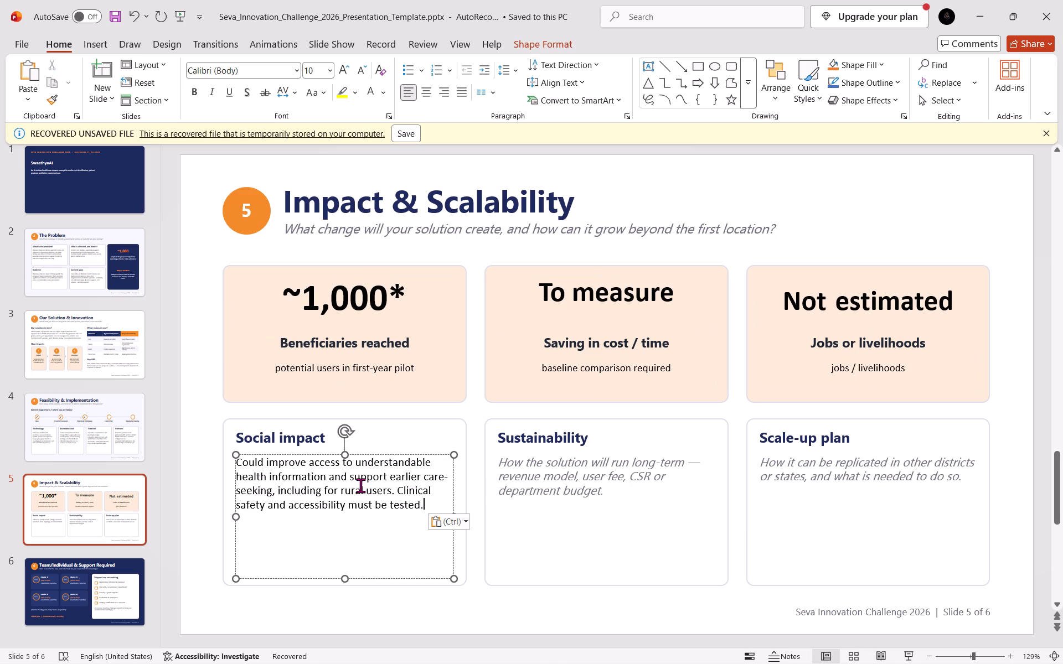
Replace the template's Sustainability placeholder text with the Sustainability paragraph copied from the SwasthyaAI deck's slide 5.
left_click(639, 148)
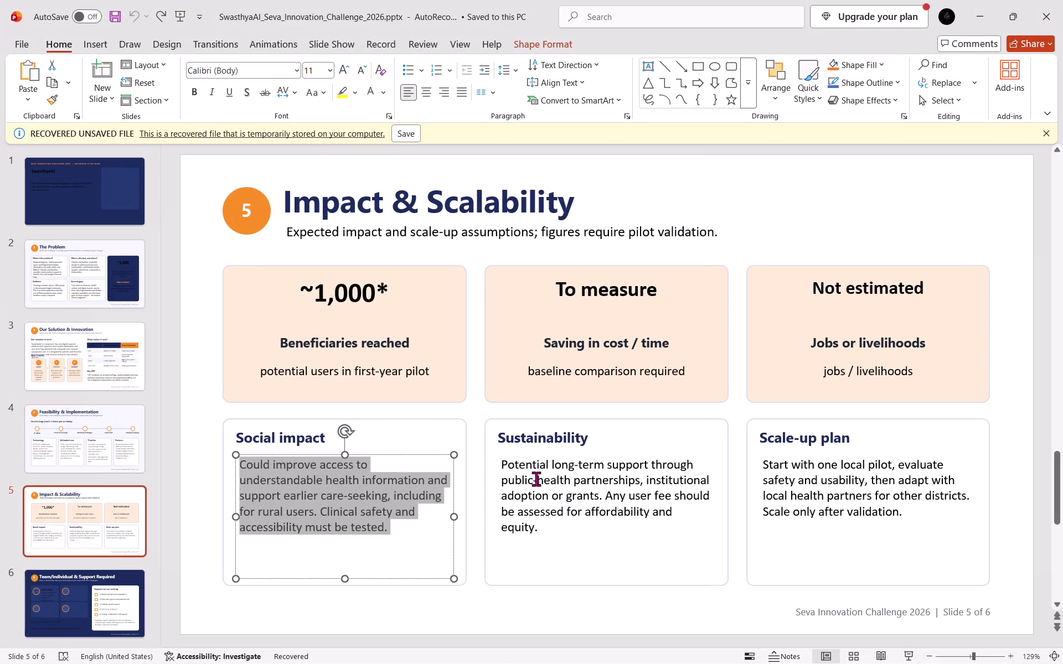
left_click(541, 497)
double_click(541, 497)
key("ctrl+a")
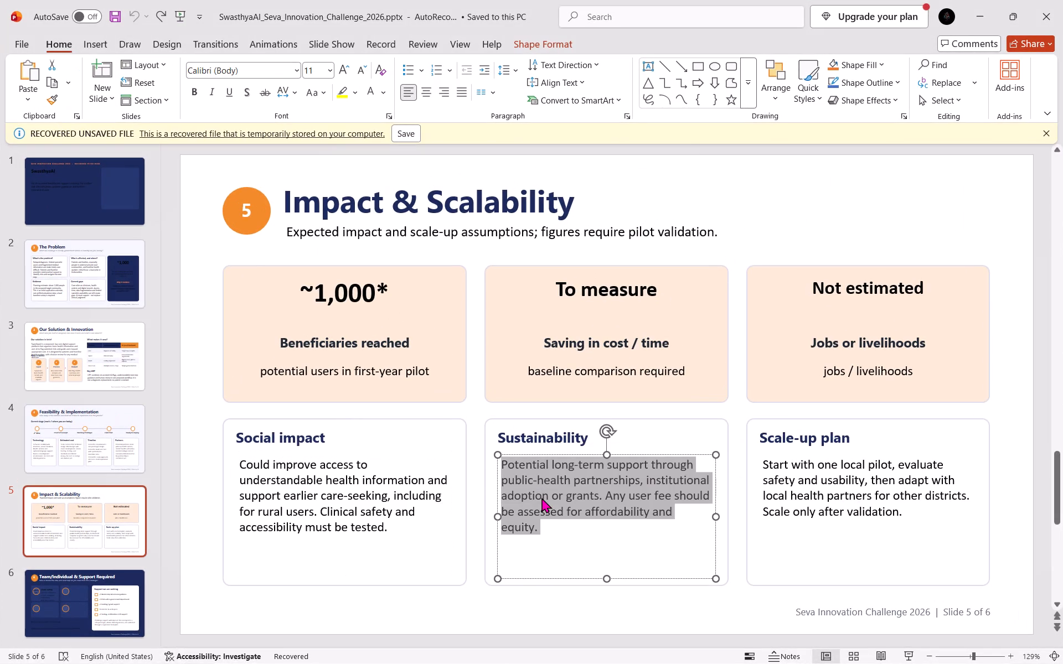
key("ctrl+c")
left_click(754, 204)
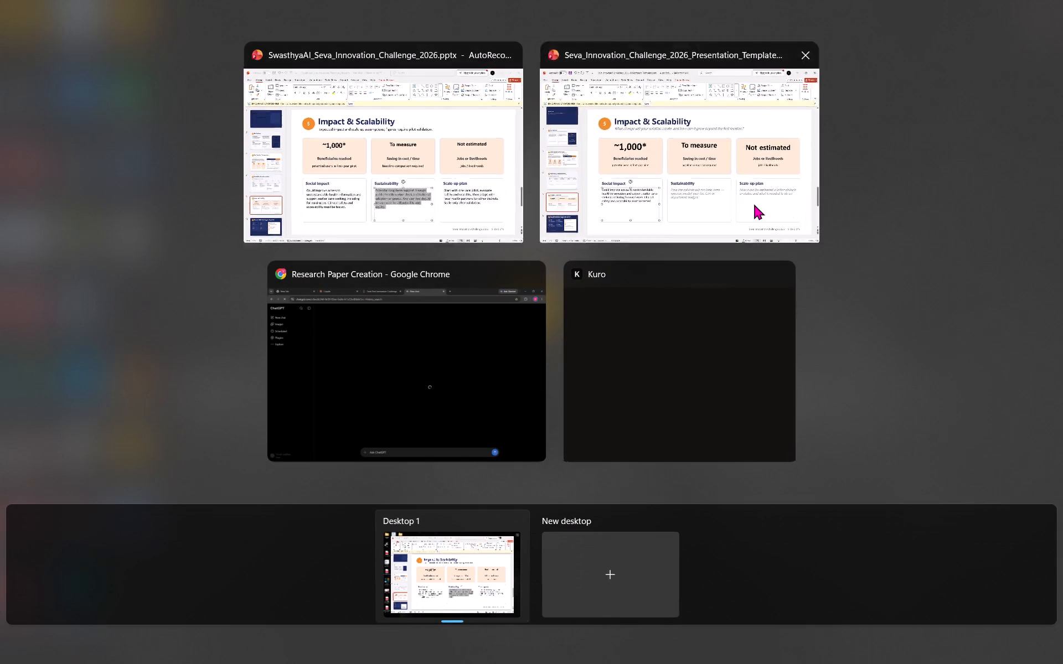
double_click(582, 463)
key("ctrl+a")
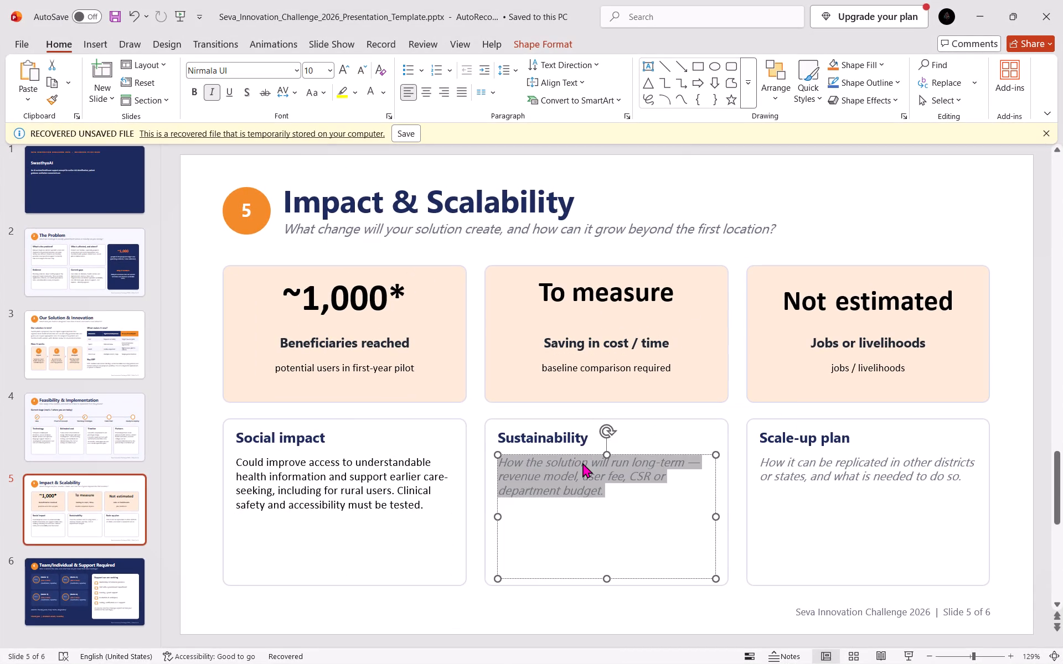
key("ctrl+v")
left_click(582, 463, "ctrl")
Replace the template's Scale-up plan placeholder text with the Scale-up plan paragraph copied from the SwasthyaAI deck's slide 5.
left_click(701, 209)
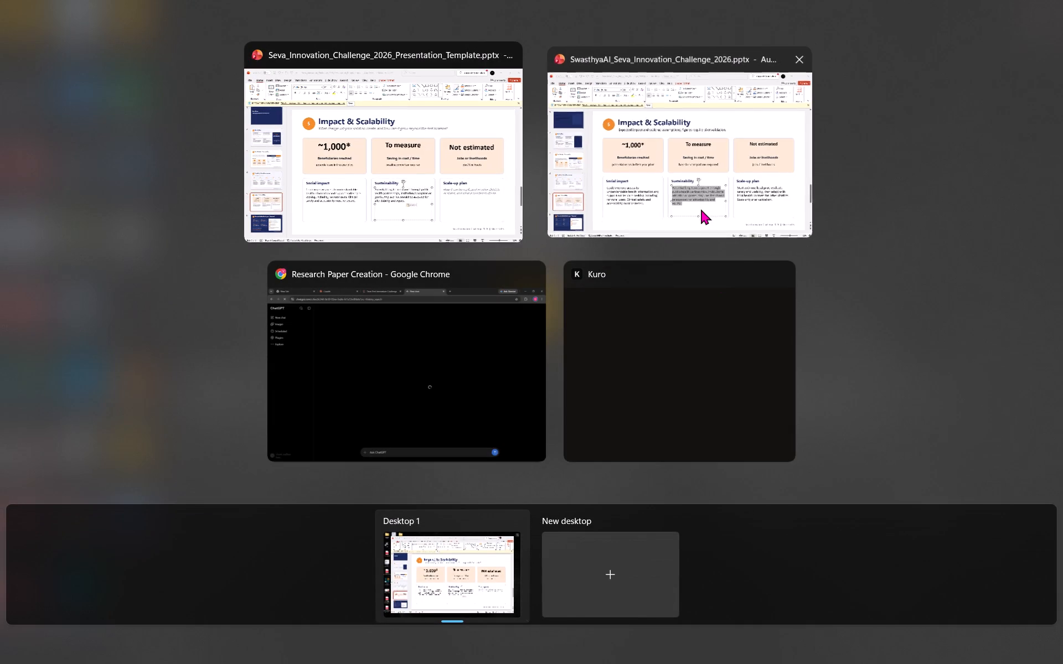
left_click(842, 498)
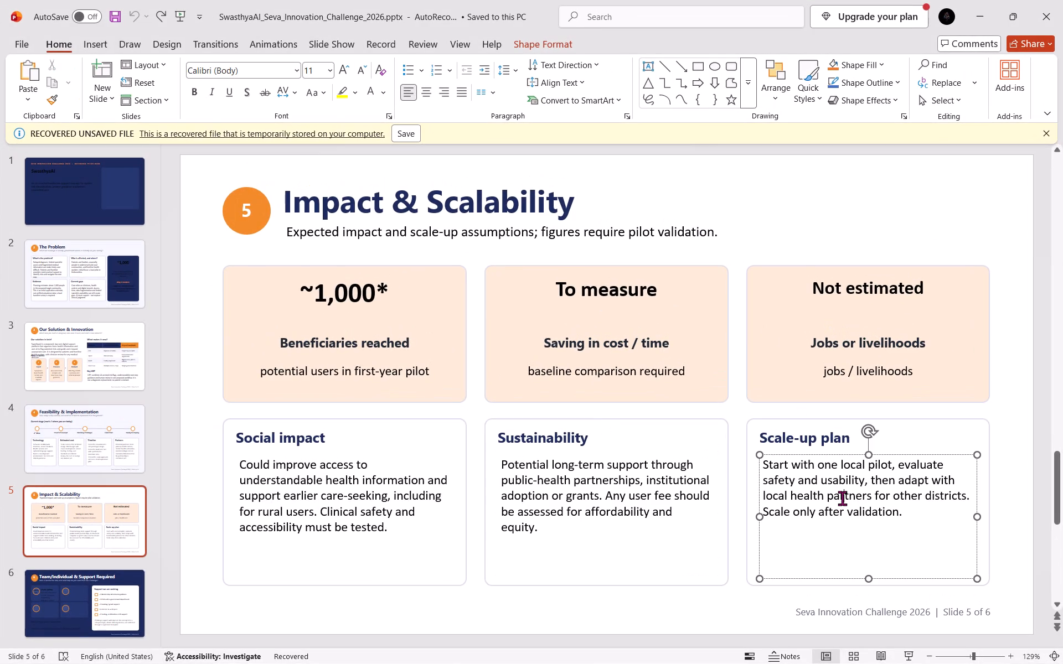
key("ctrl+a")
key("ctrl+c")
key("ctrl+c")
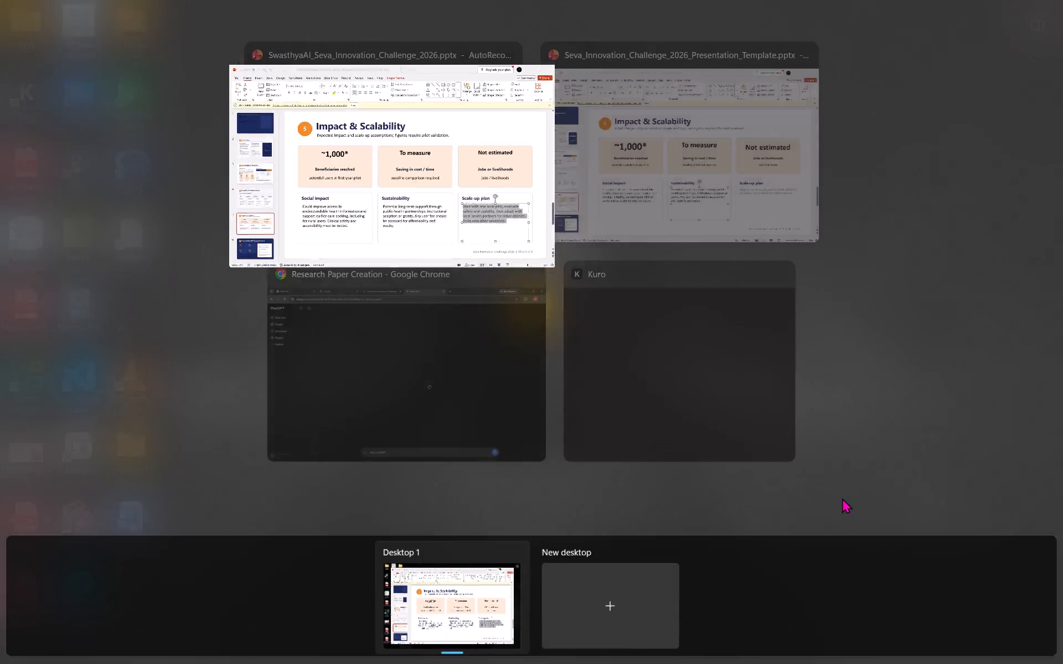
left_click(725, 206)
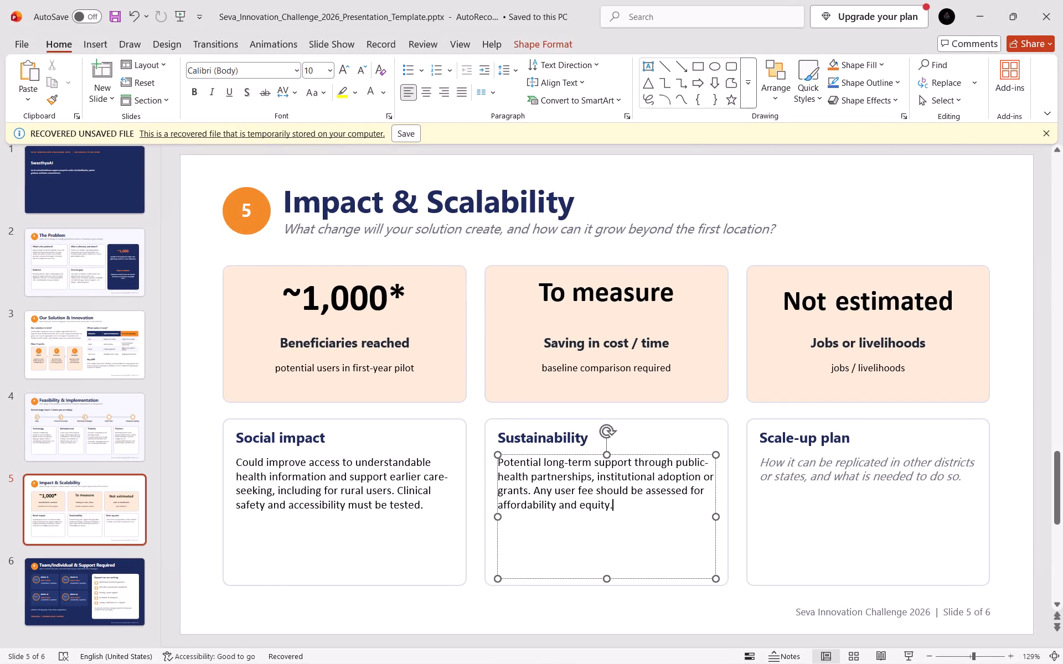
left_click(817, 486)
double_click(823, 475)
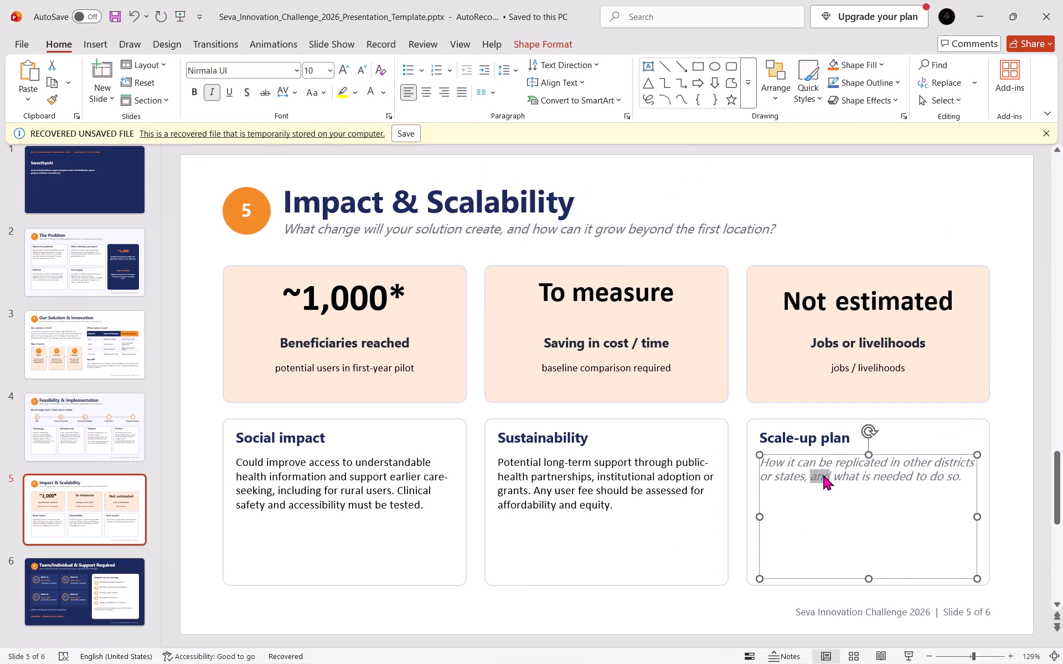
key("ctrl+a")
key("ctrl+v")
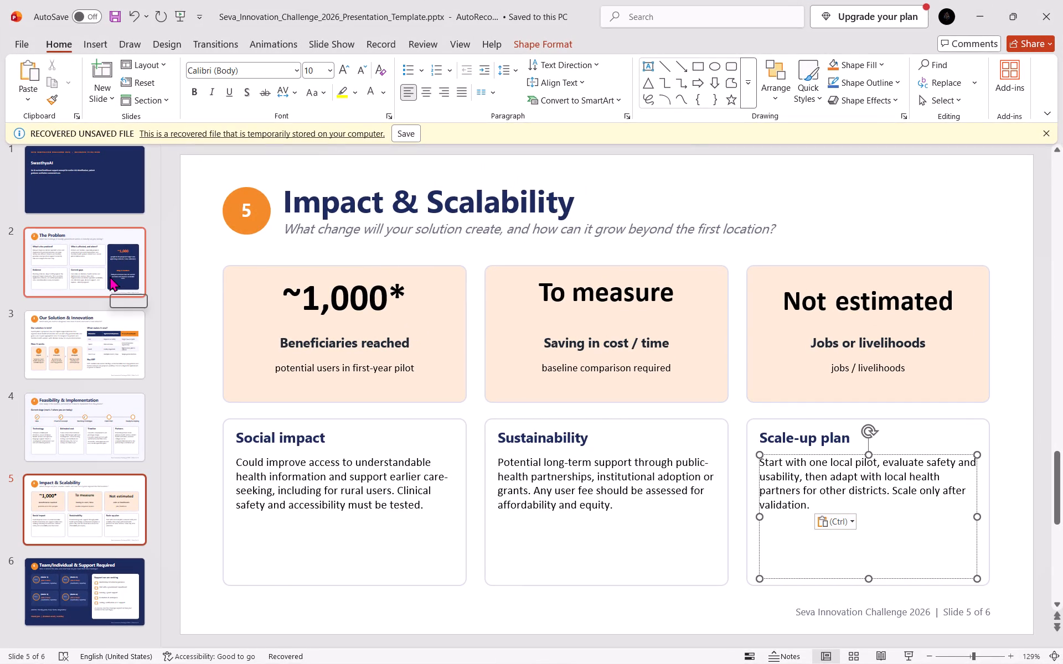
Cut "Individual" from the first circle on the SwasthyaAI deck's slide 6 and paste it over the template's first Photo placeholder.
left_click(116, 599)
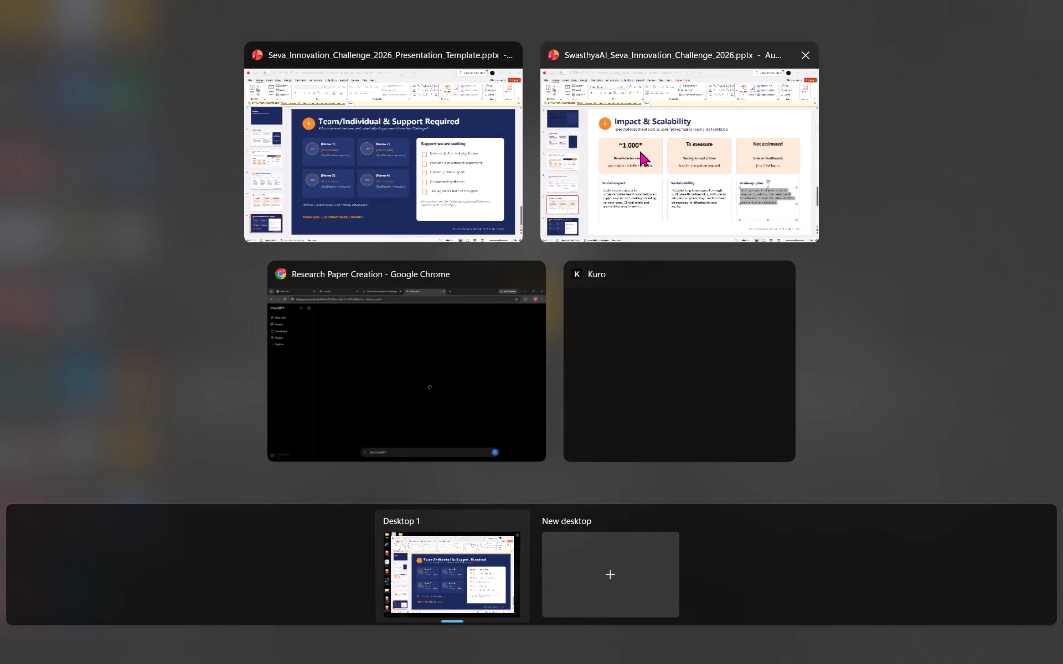
left_click(640, 151)
left_click(98, 608)
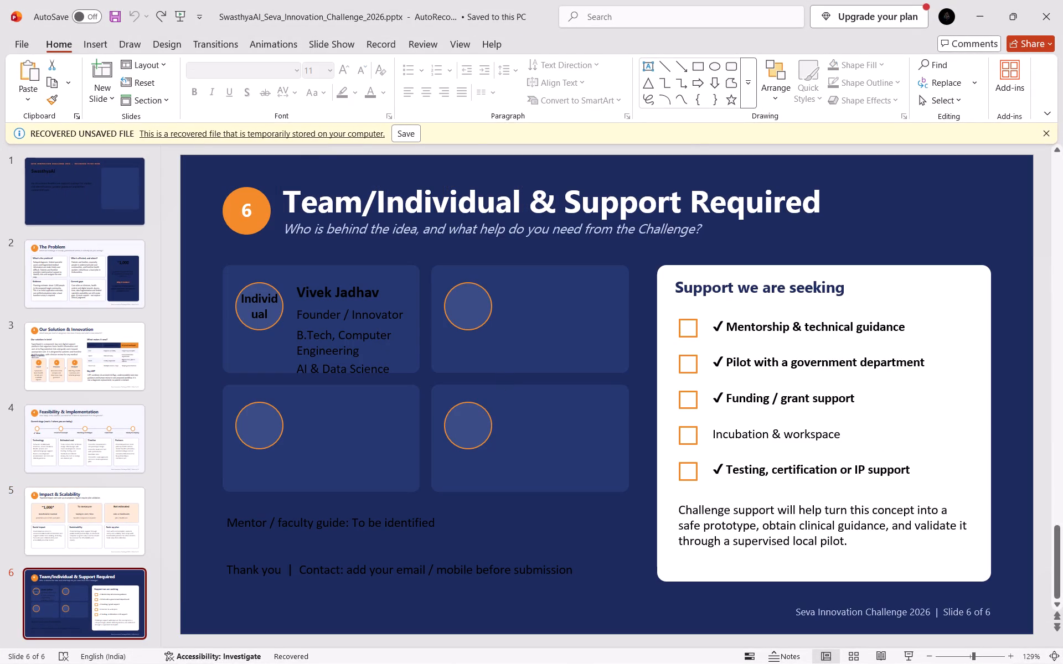
left_click(367, 352)
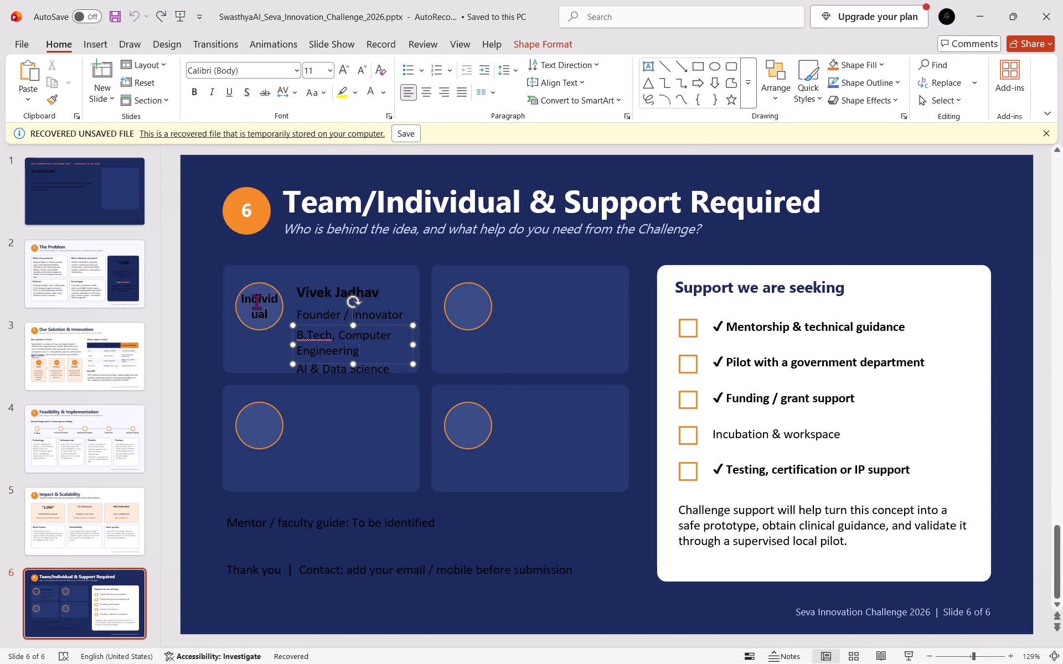
left_click(256, 302)
double_click(256, 302)
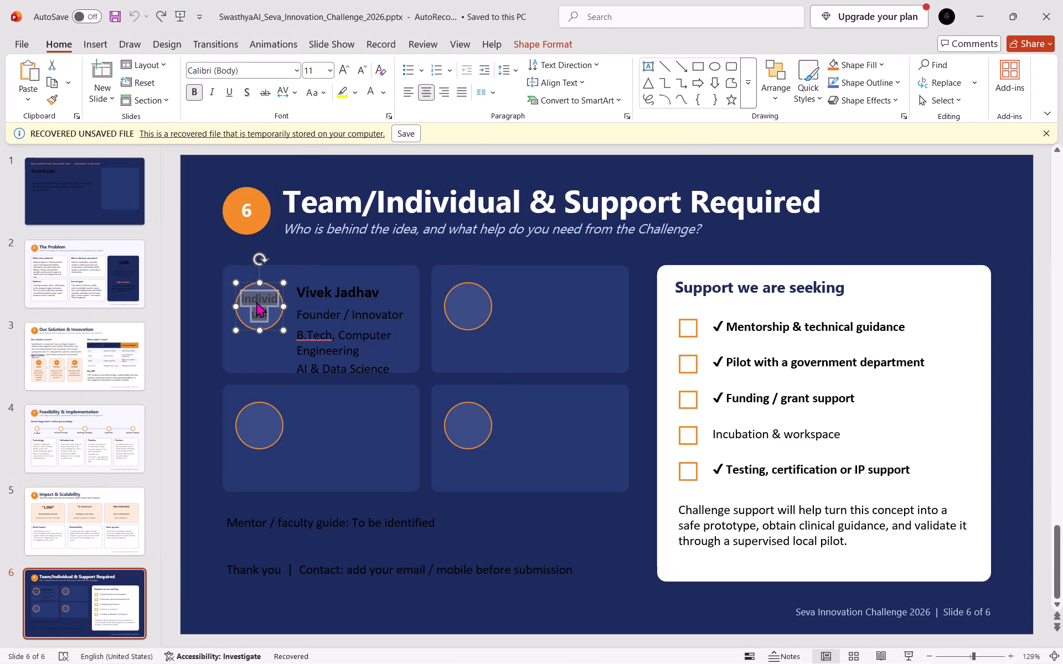
key("ctrl+x")
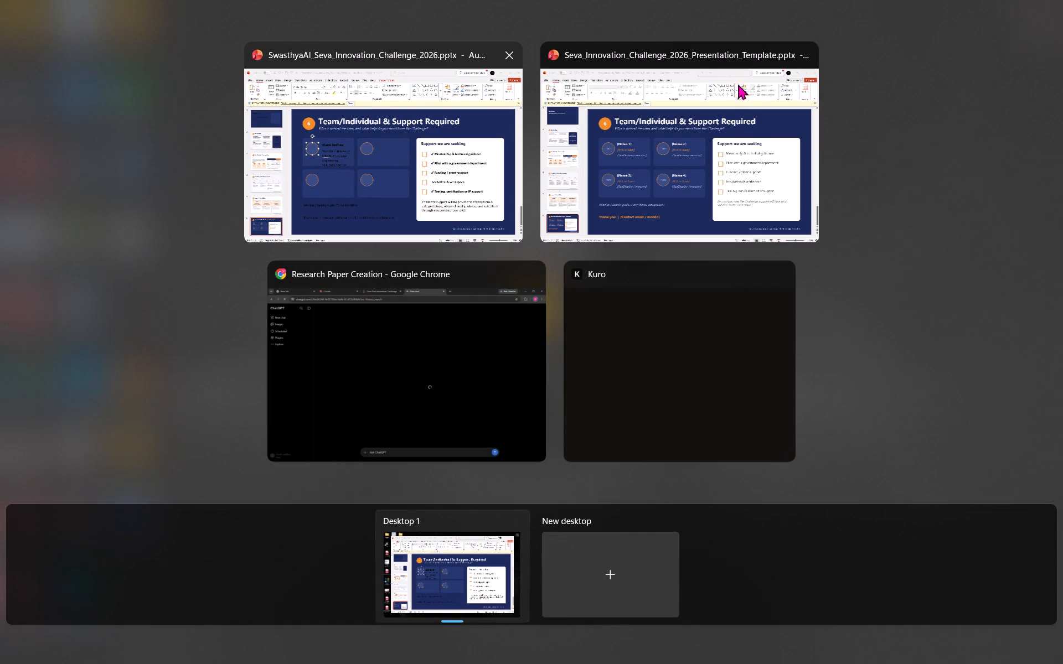
left_click(675, 152)
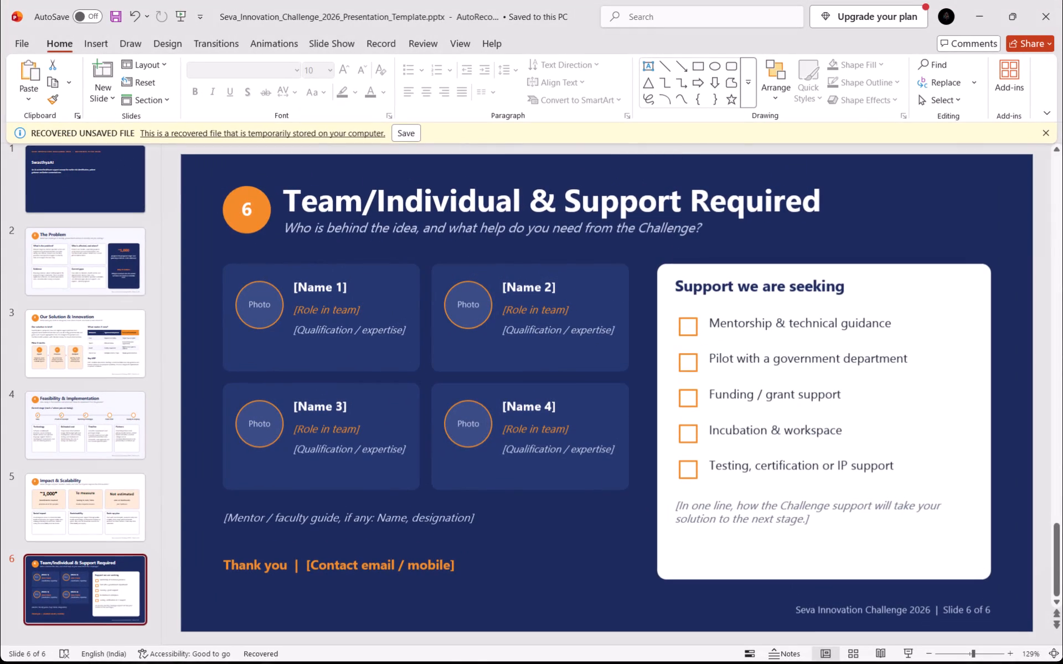
left_click(298, 303)
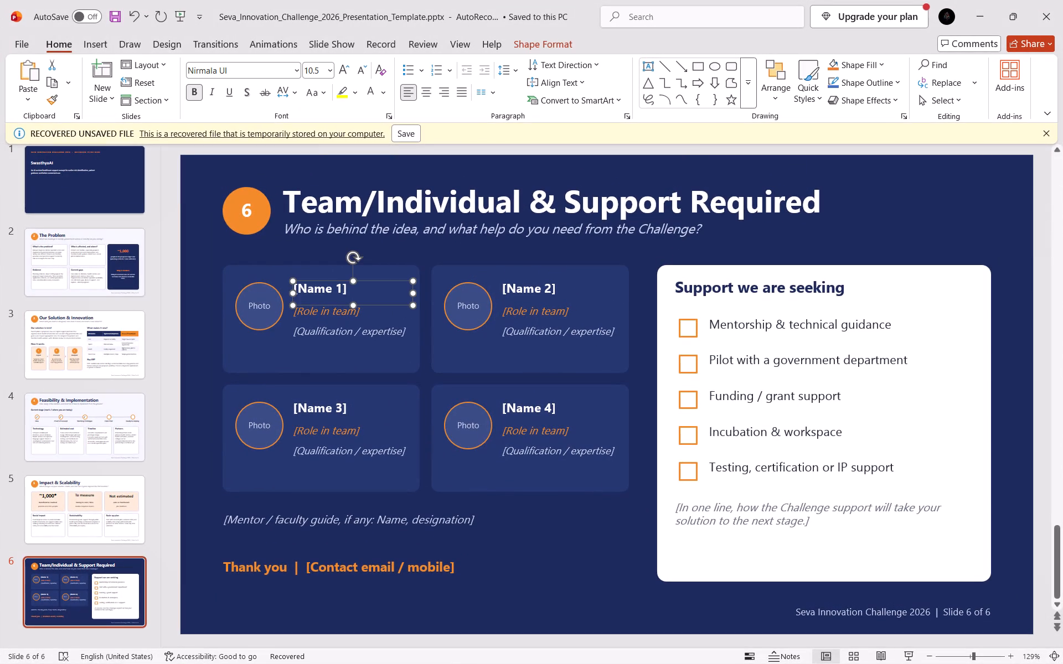
left_click(268, 303)
double_click(268, 303)
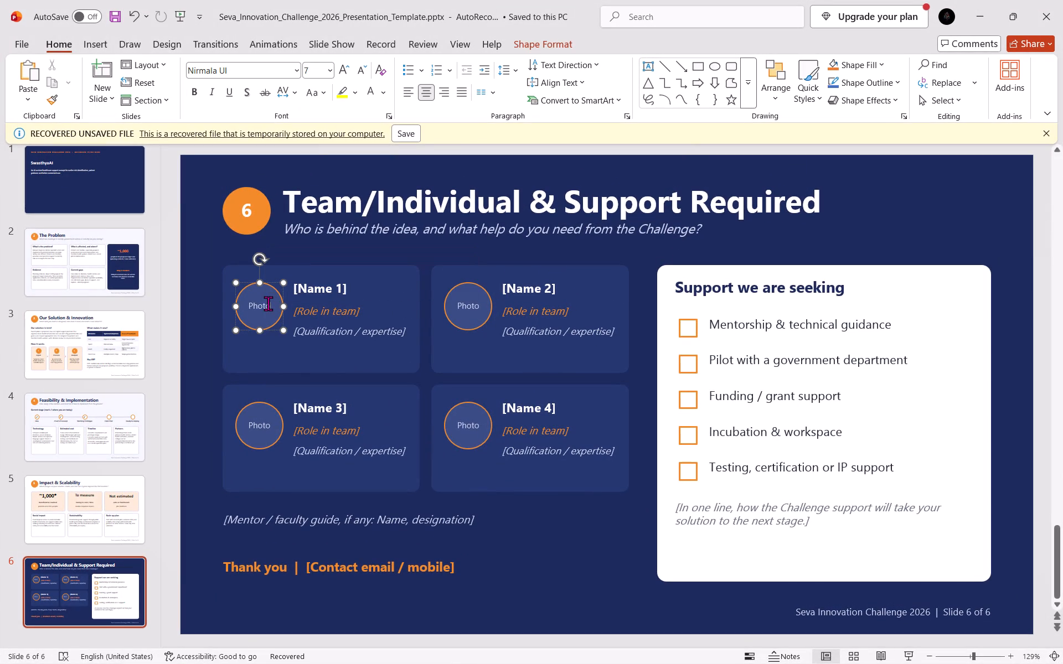
key("ctrl+a")
key("ctrl+v")
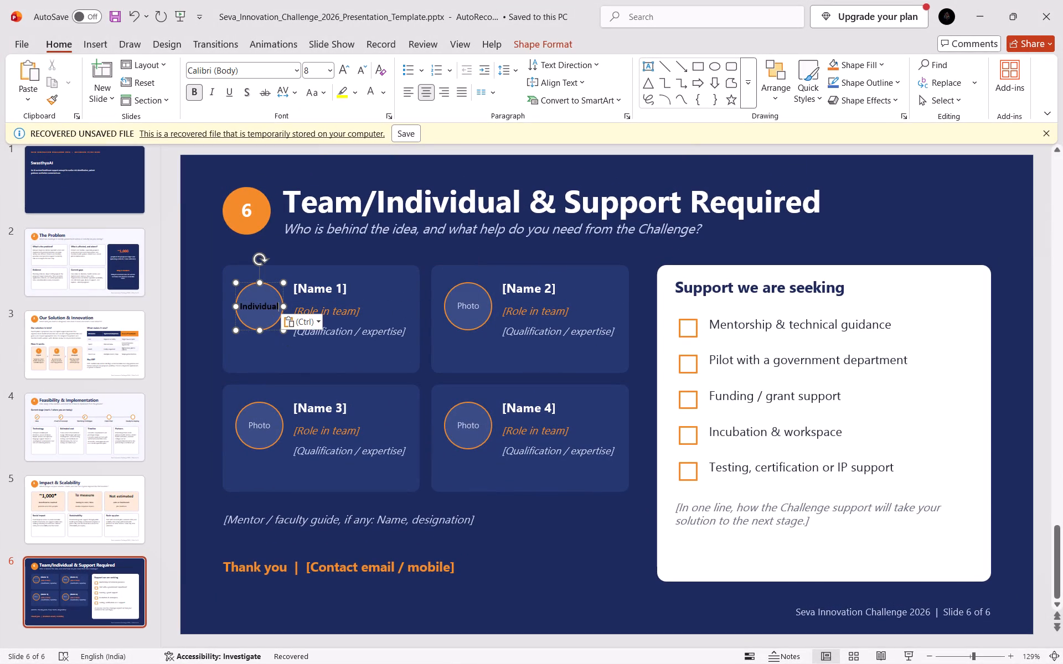
Delete the Name 3 and Name 4 member cards on the template's slide 6, including their photo circles and text.
left_click(365, 385)
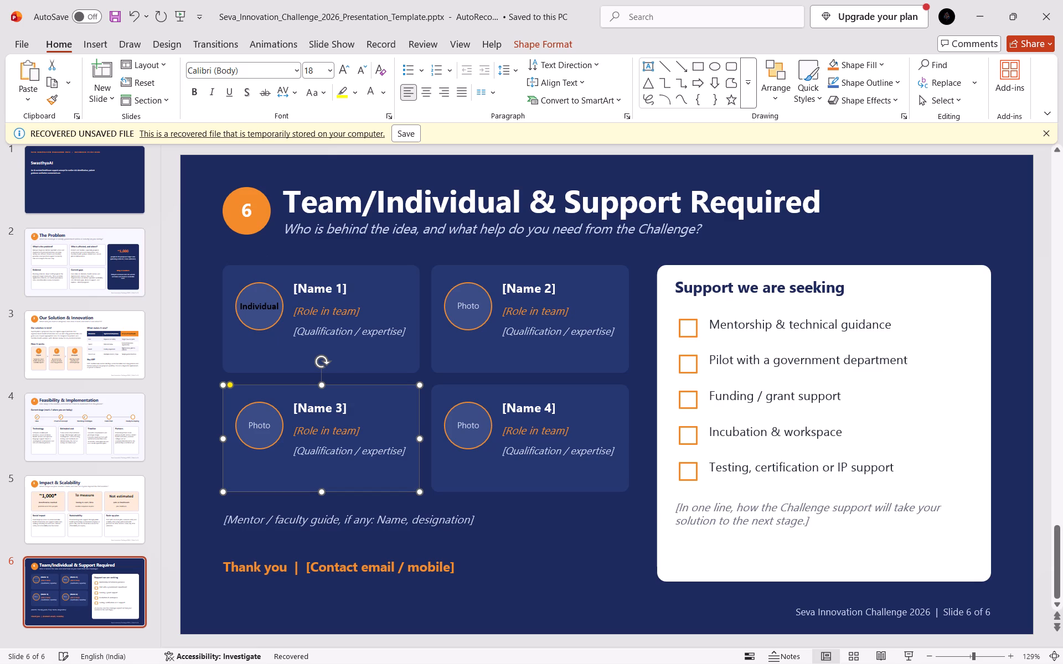
key("BackSpace")
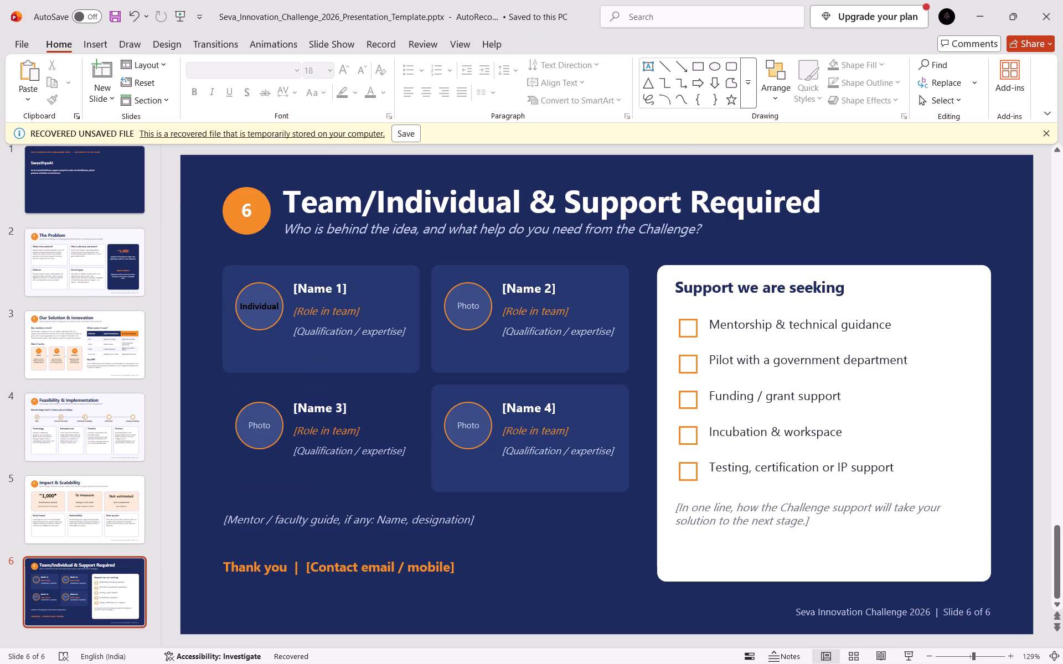
left_click_drag(205, 385, 644, 440)
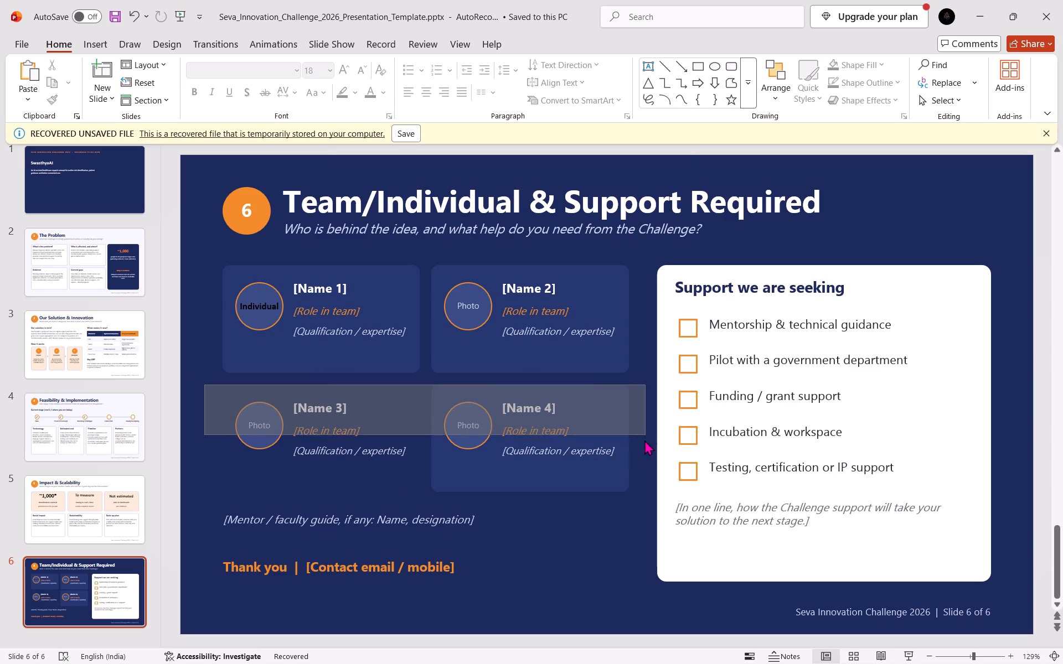
left_click_drag(644, 440, 640, 489)
key("BackSpace")
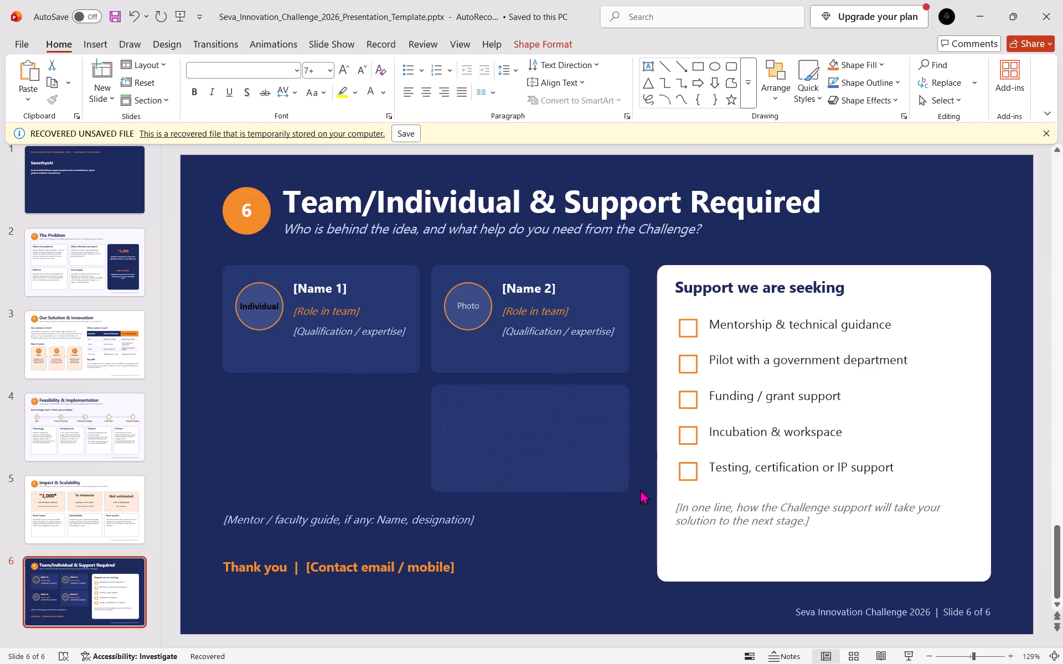
left_click_drag(409, 454, 588, 445)
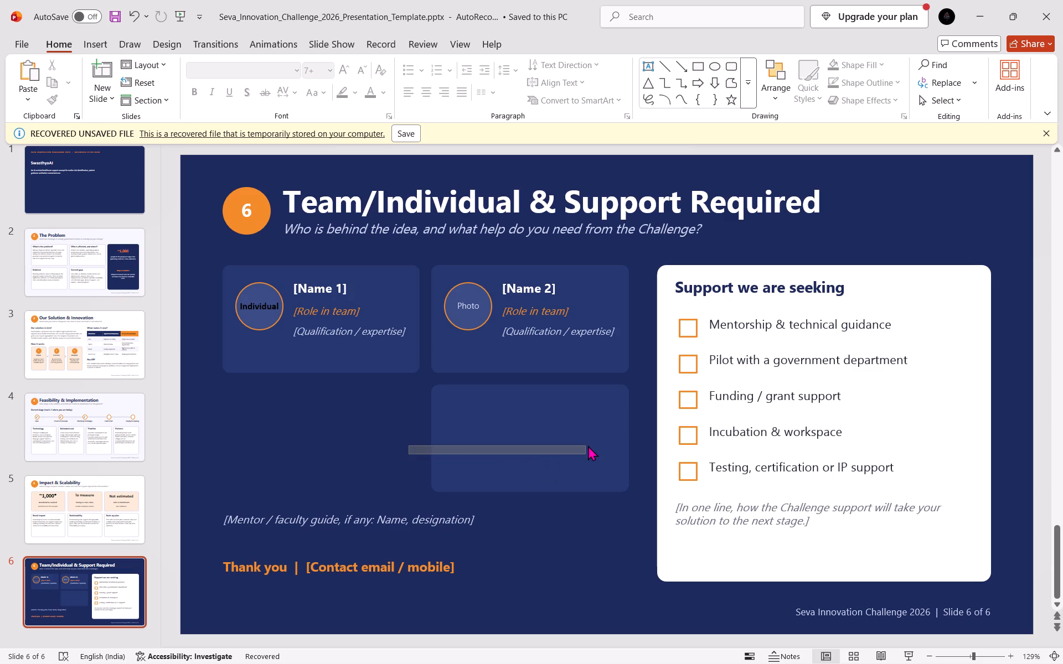
left_click_drag(588, 445, 589, 443)
left_click(589, 443)
key("BackSpace")
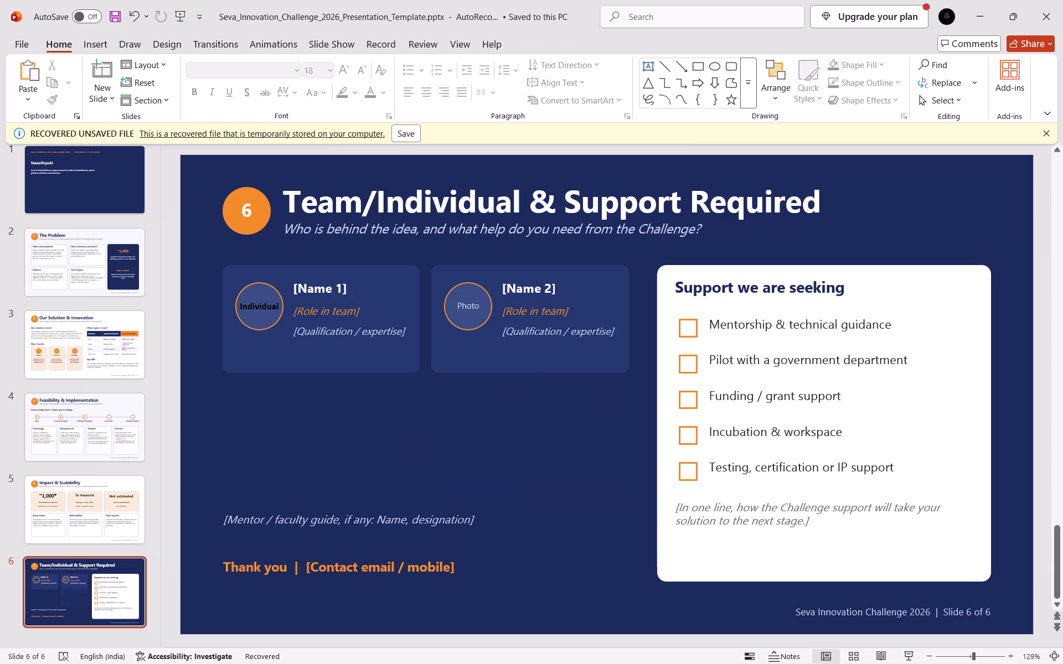
Delete the Name 2 member card with its name, role, qualification text and photo circle.
left_click_drag(579, 413, 484, 267)
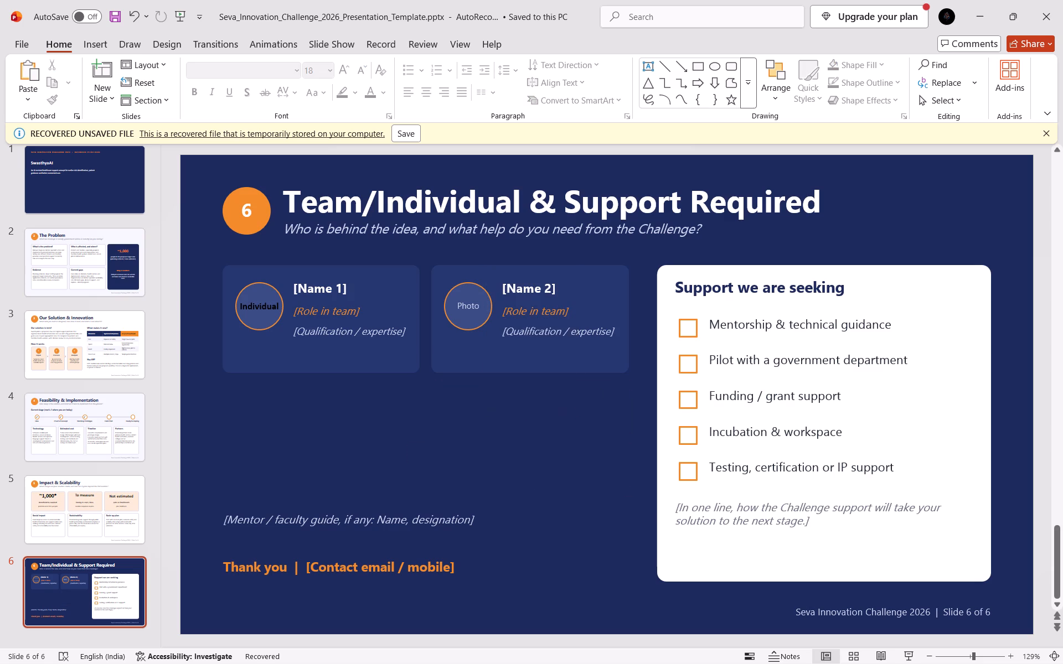
left_click(473, 271)
key("BackSpace")
left_click_drag(473, 271, 626, 344)
key("BackSpace")
left_click(626, 344)
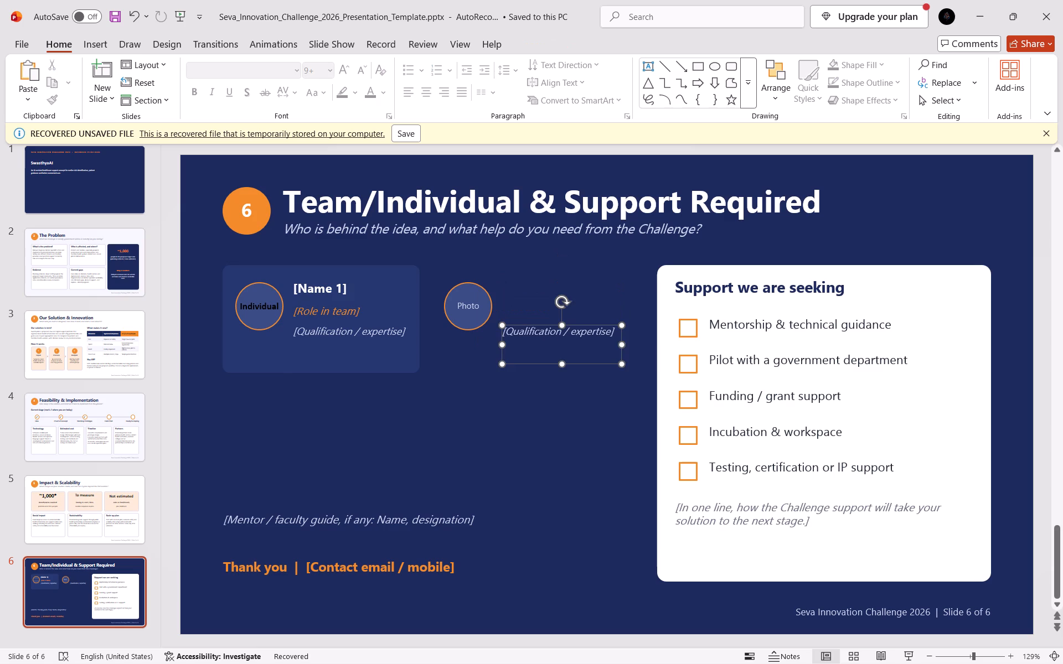
left_click_drag(626, 344, 466, 278)
key("BackSpace")
key("BackSpace")
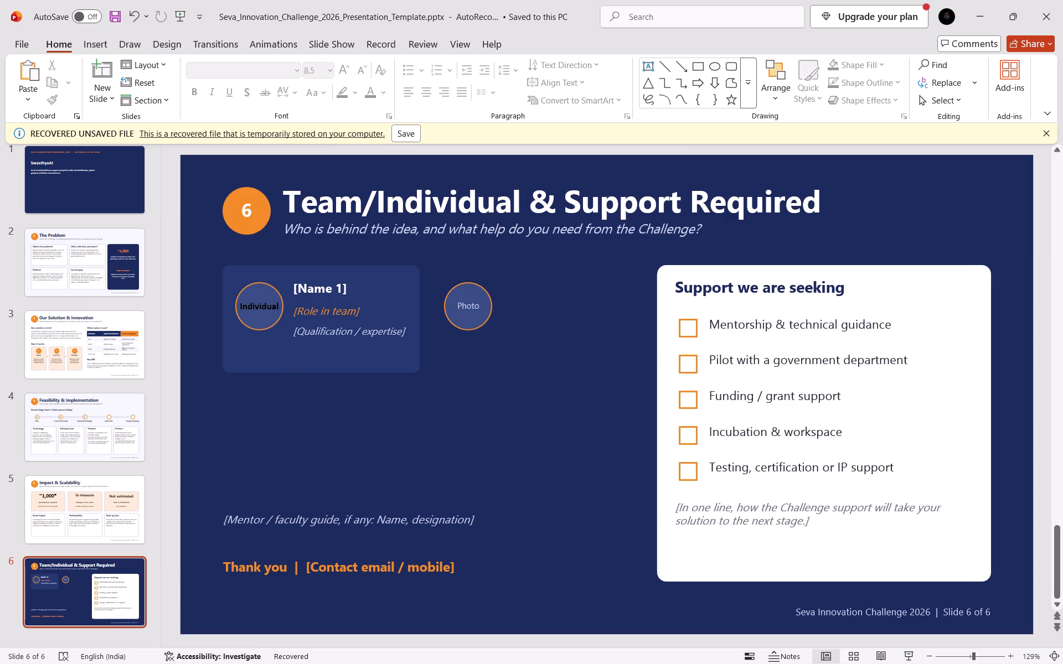
left_click(466, 278)
left_click_drag(466, 278, 461, 295)
key("BackSpace")
key("BackSpace")
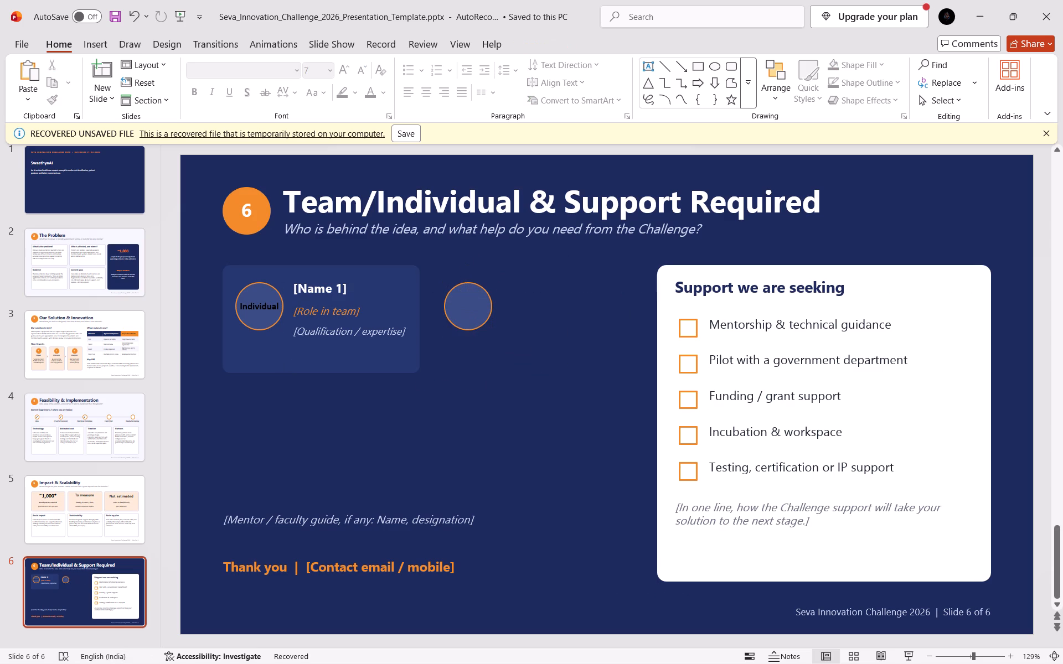
left_click(461, 295)
key("BackSpace")
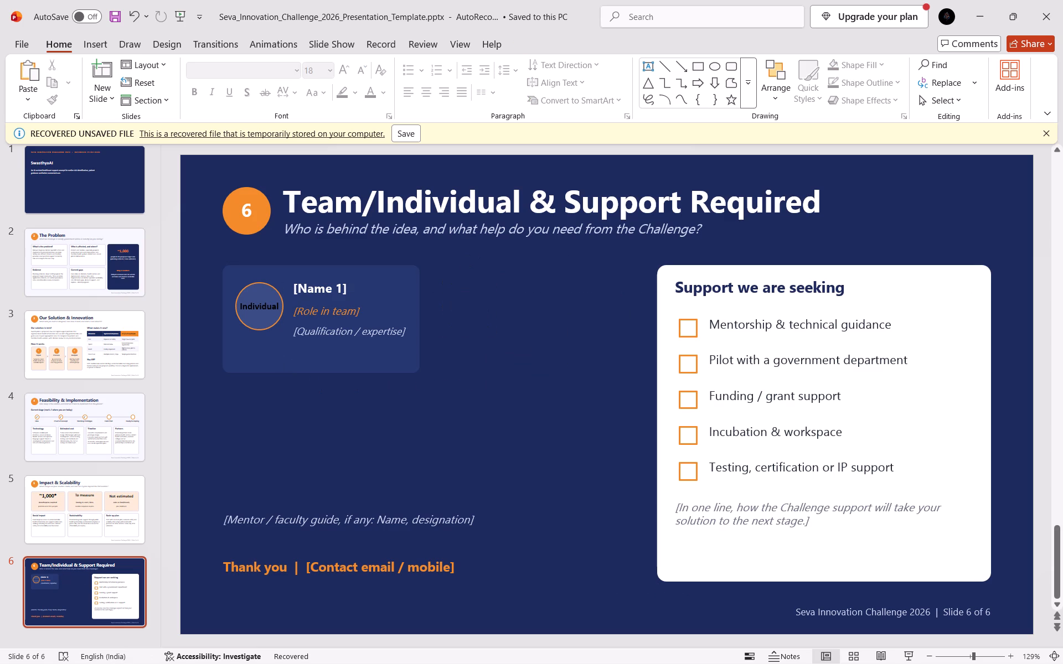
Replace the [Name 1] placeholder on the remaining member card with the founder's full name.
left_click(344, 353)
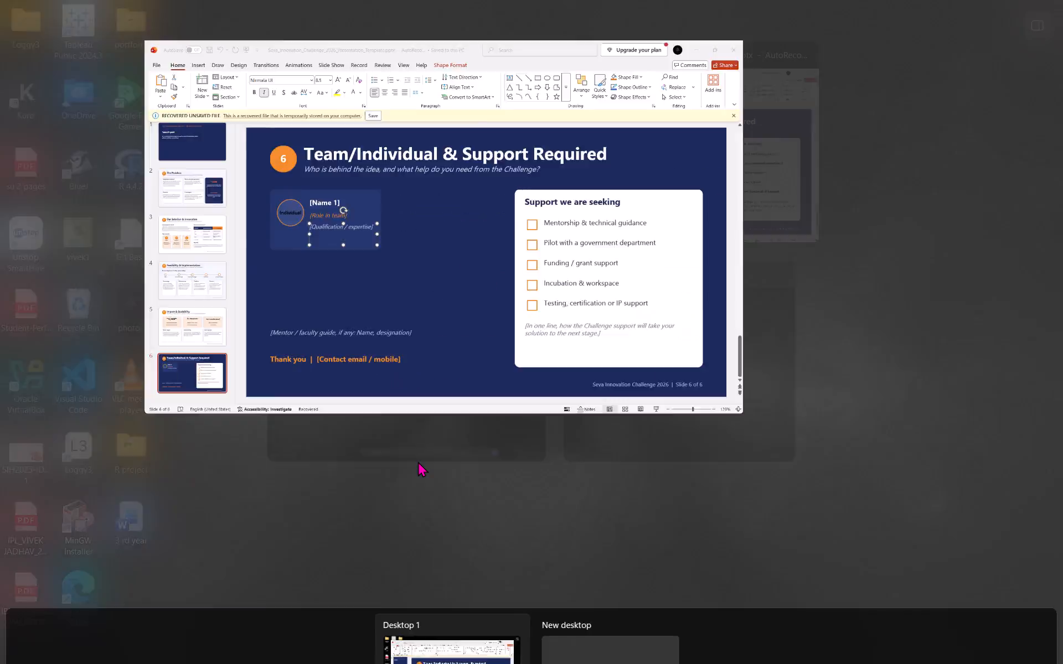
left_click(317, 211)
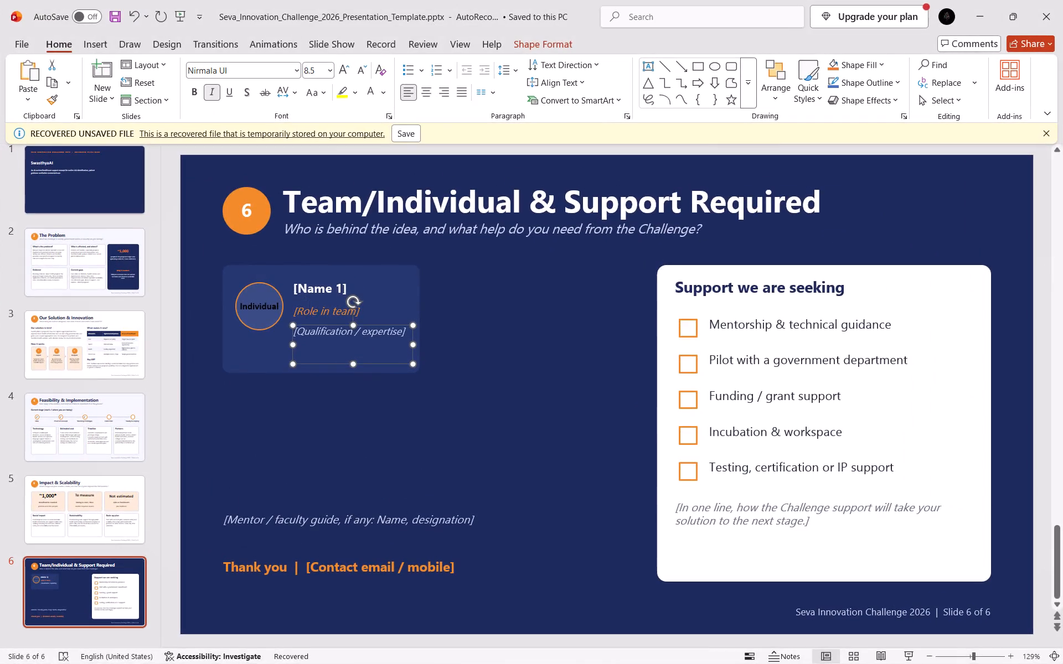
left_click(345, 289)
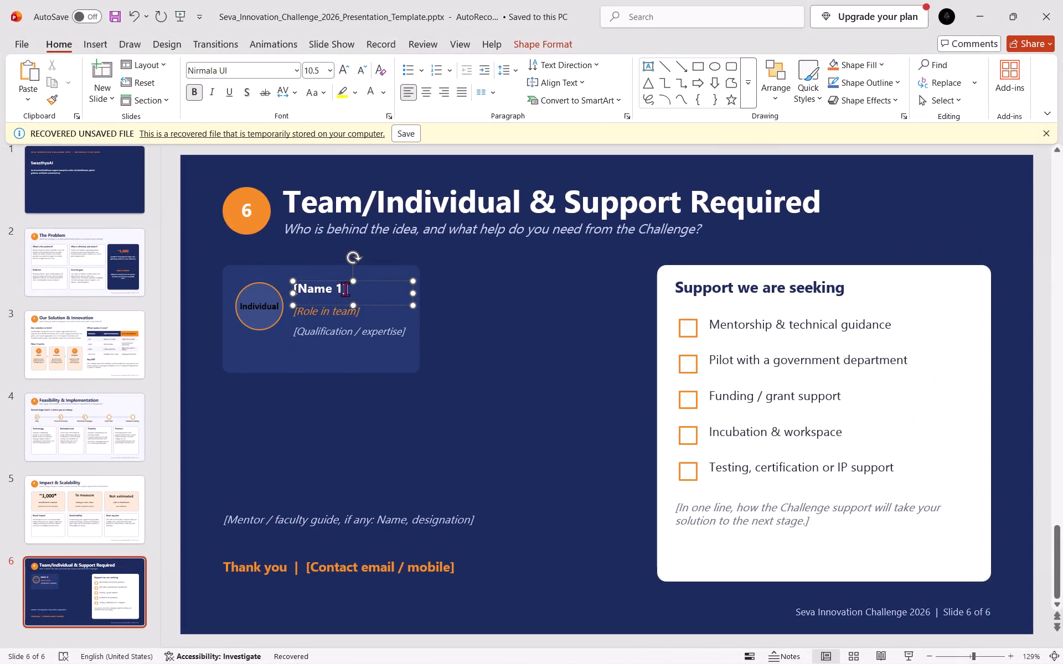
key("ctrl+a")
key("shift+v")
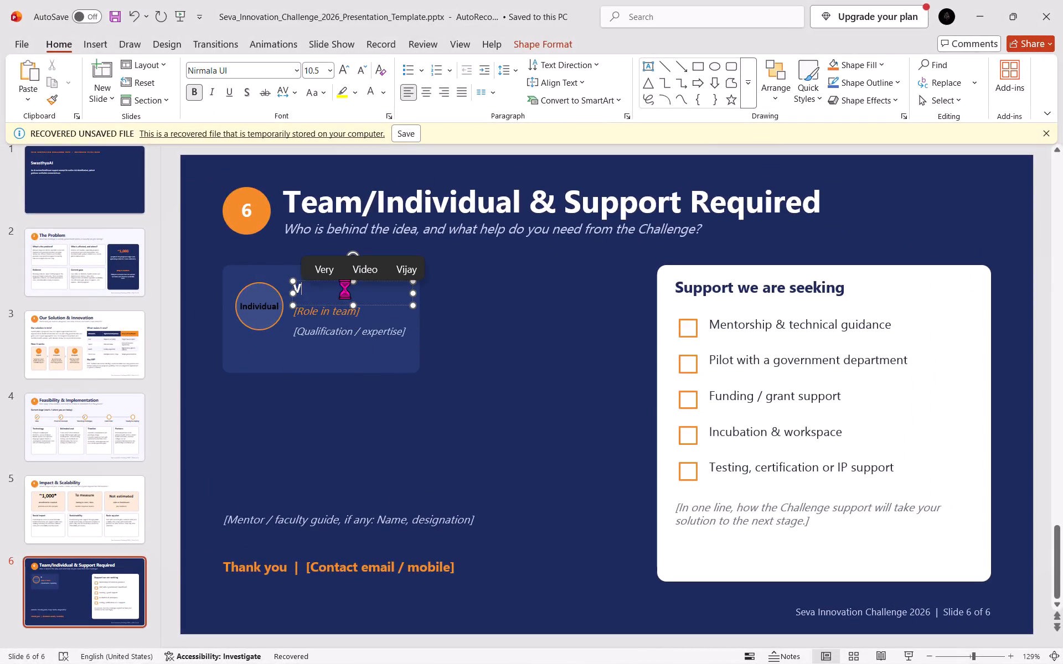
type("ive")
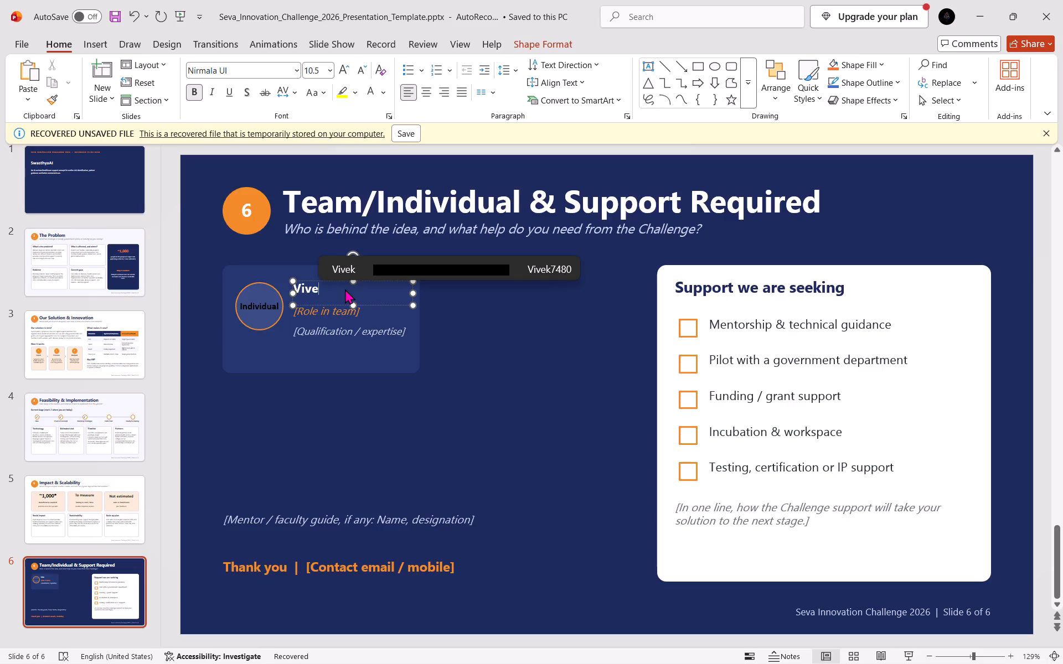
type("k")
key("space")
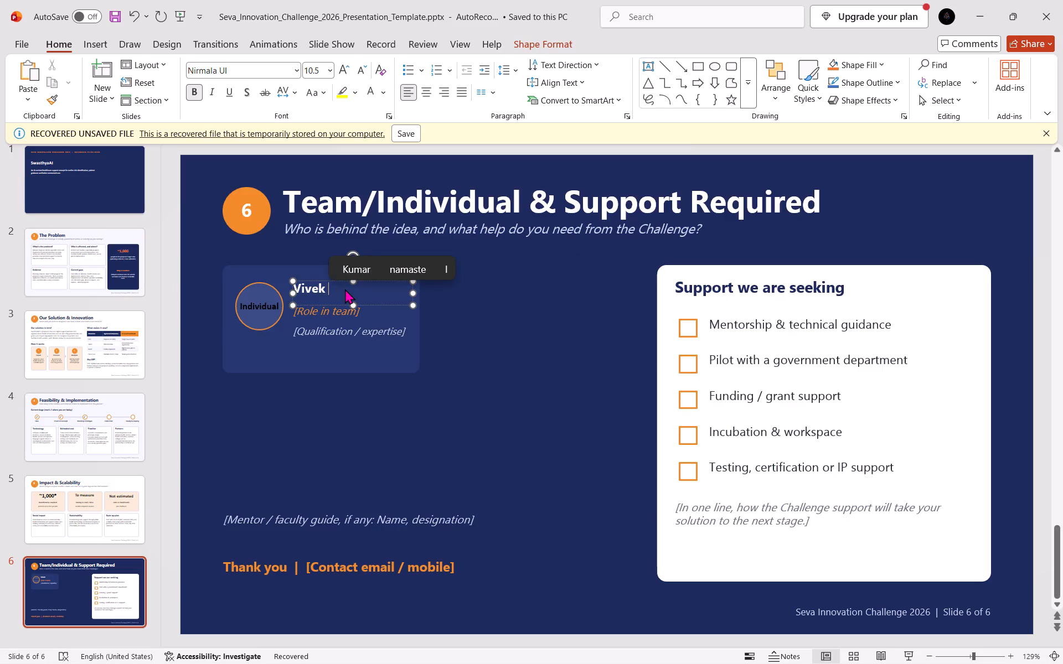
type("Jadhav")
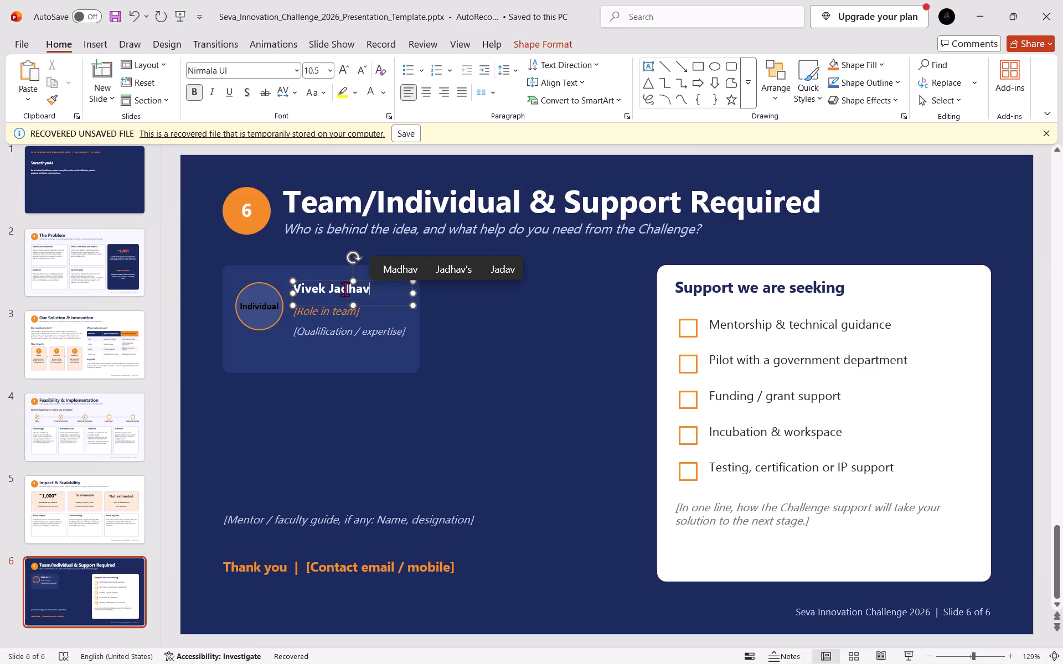
Copy "/ Innovator" from the SwasthyaAI deck's slide 6, paste it over the template's [Role in team] placeholder, and colour it white.
left_click(591, 160)
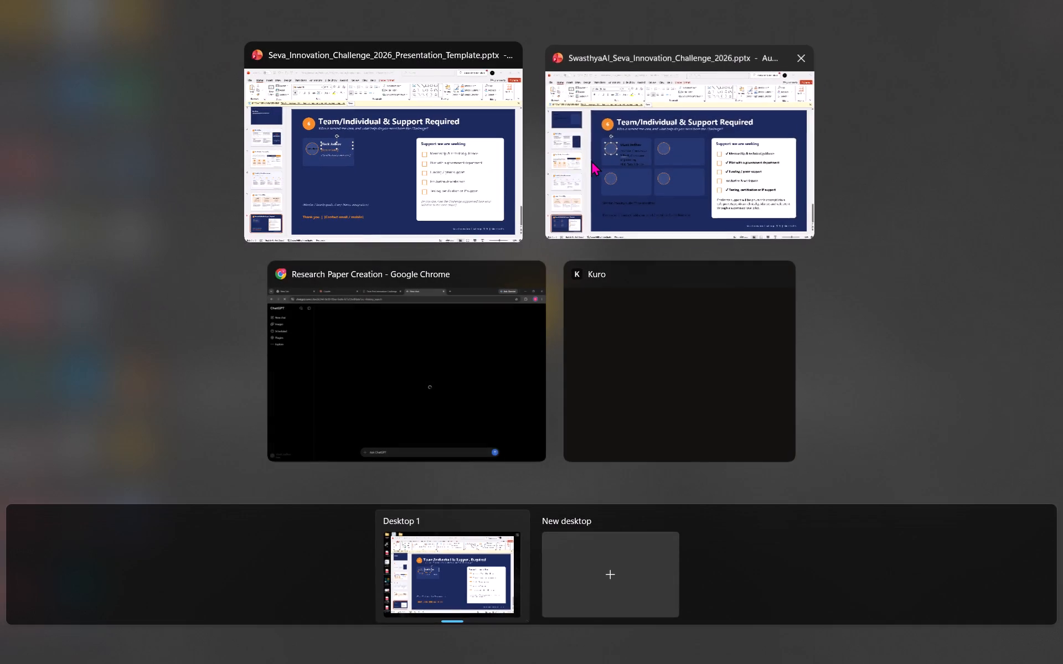
left_click(357, 328)
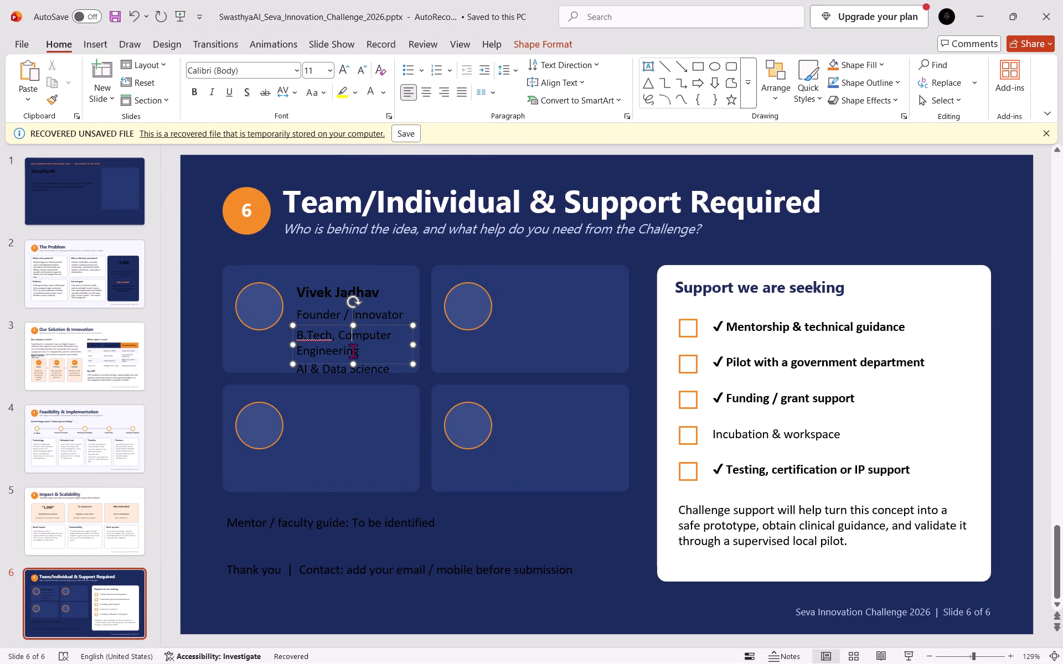
left_click(312, 316)
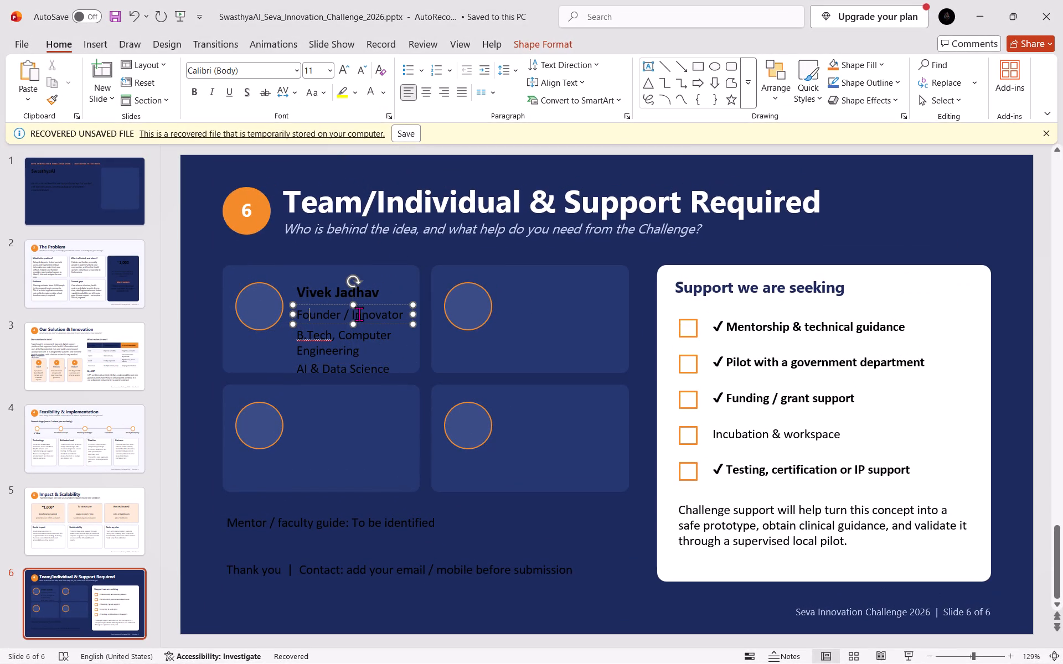
left_click_drag(349, 314, 414, 315)
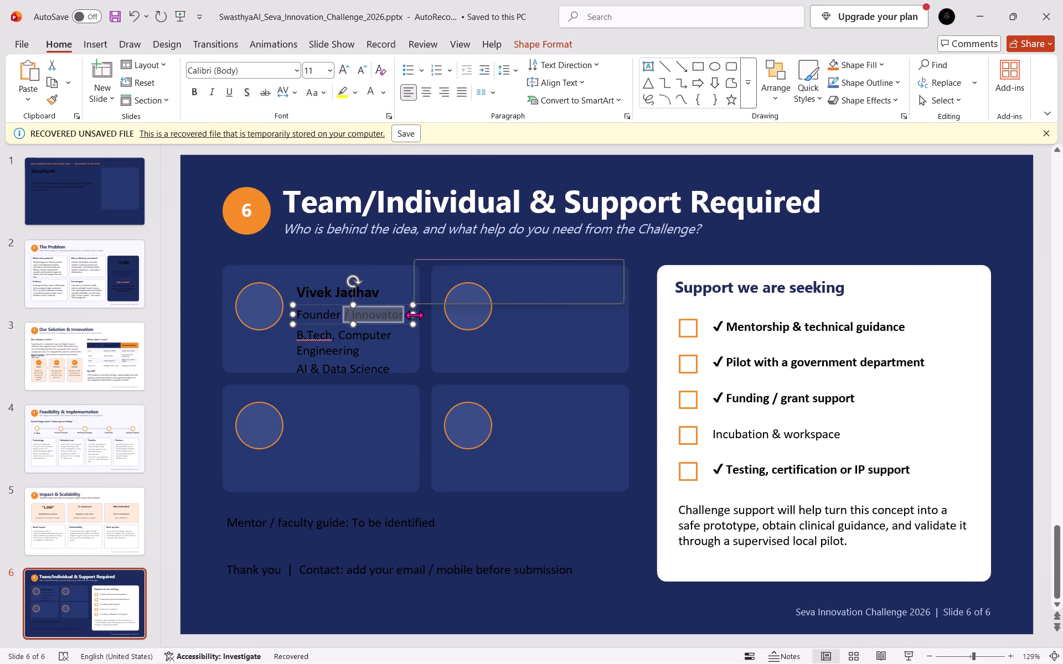
key("ctrl+c")
left_click(550, 172)
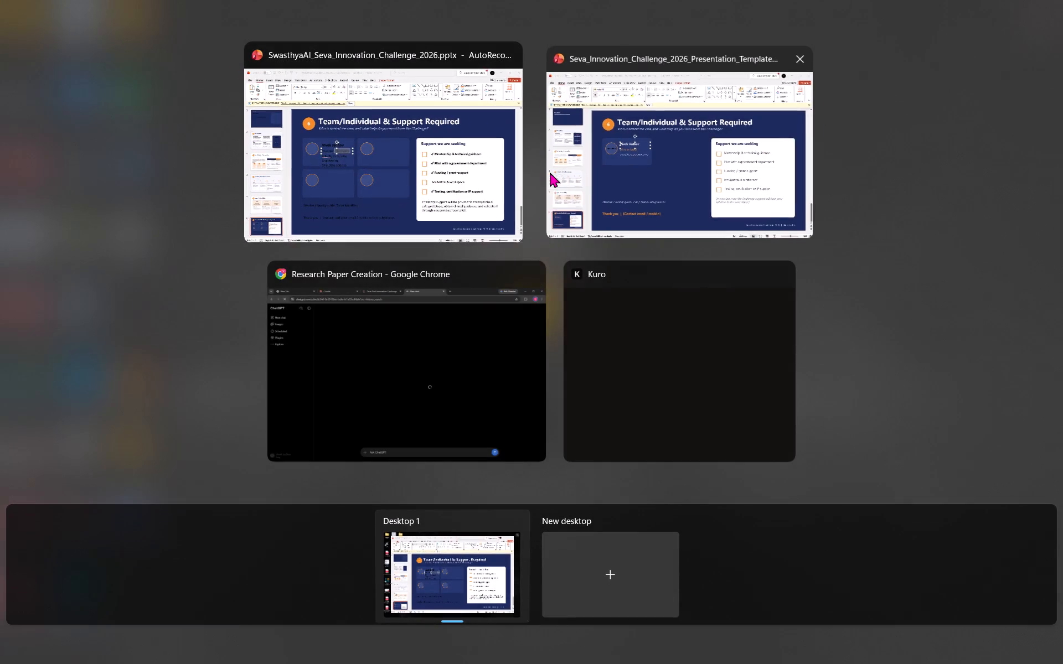
double_click(349, 316)
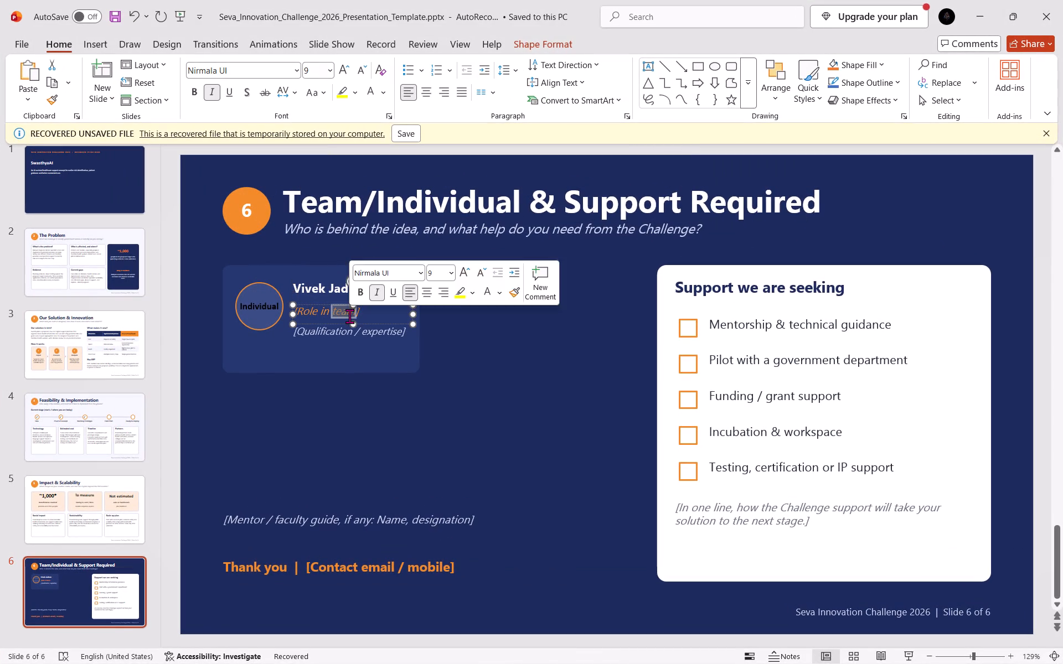
key("ctrl+a")
key("ctrl+v")
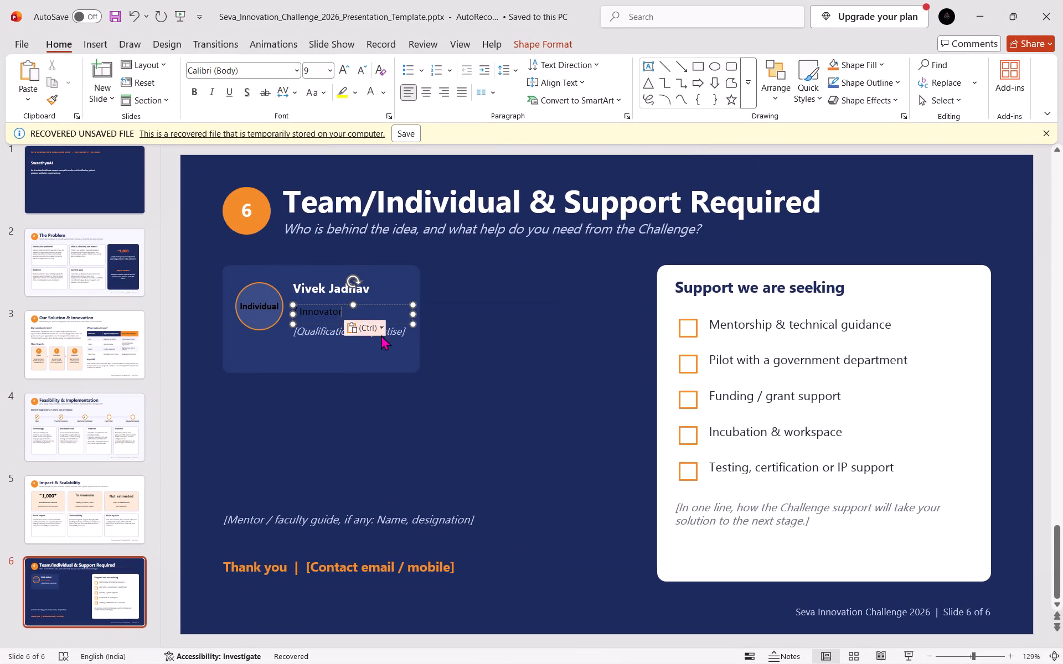
key("ctrl+a")
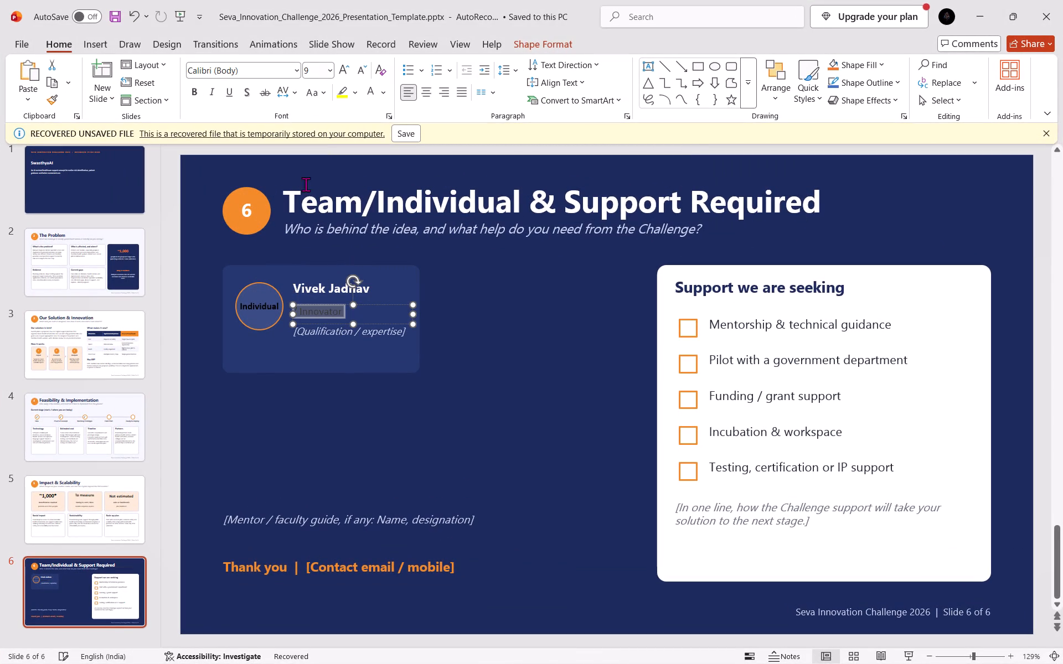
left_click(369, 91)
left_click(456, 357)
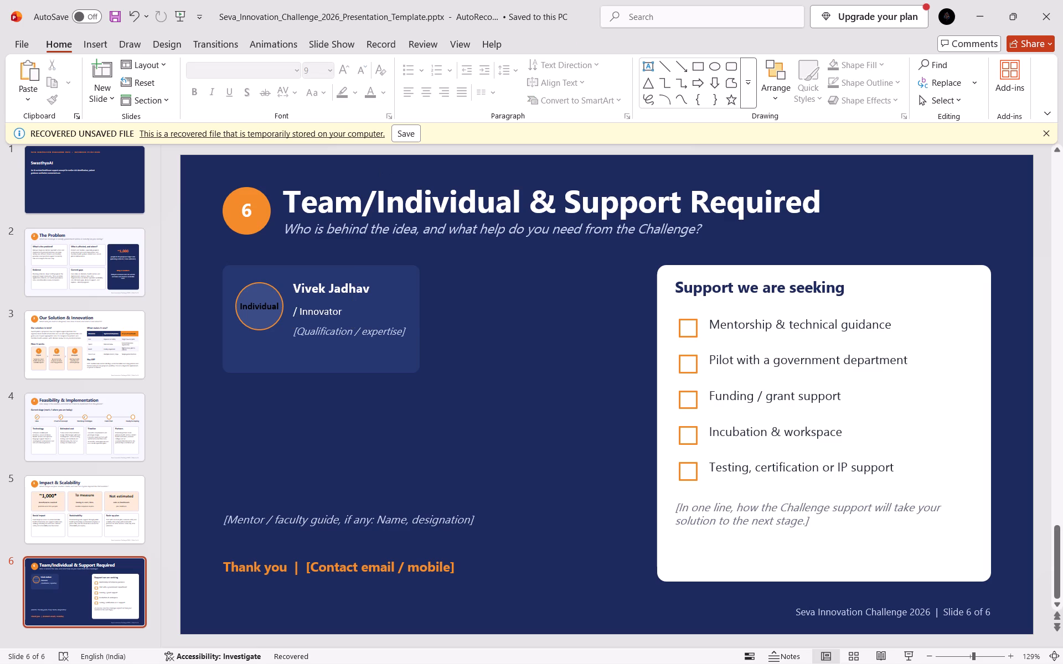
Replace the template's [Qualification / expertise] placeholder with the SwasthyaAI deck's "B.Tech, Computer Engineering AI & Data Science" text and colour it white.
left_click(657, 66)
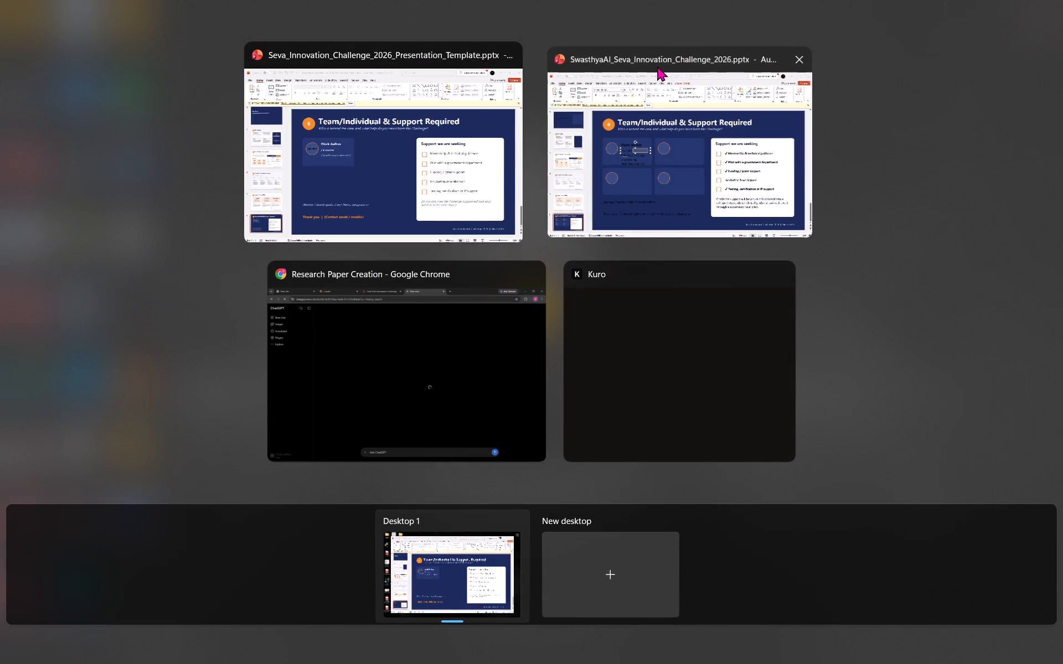
left_click(362, 363)
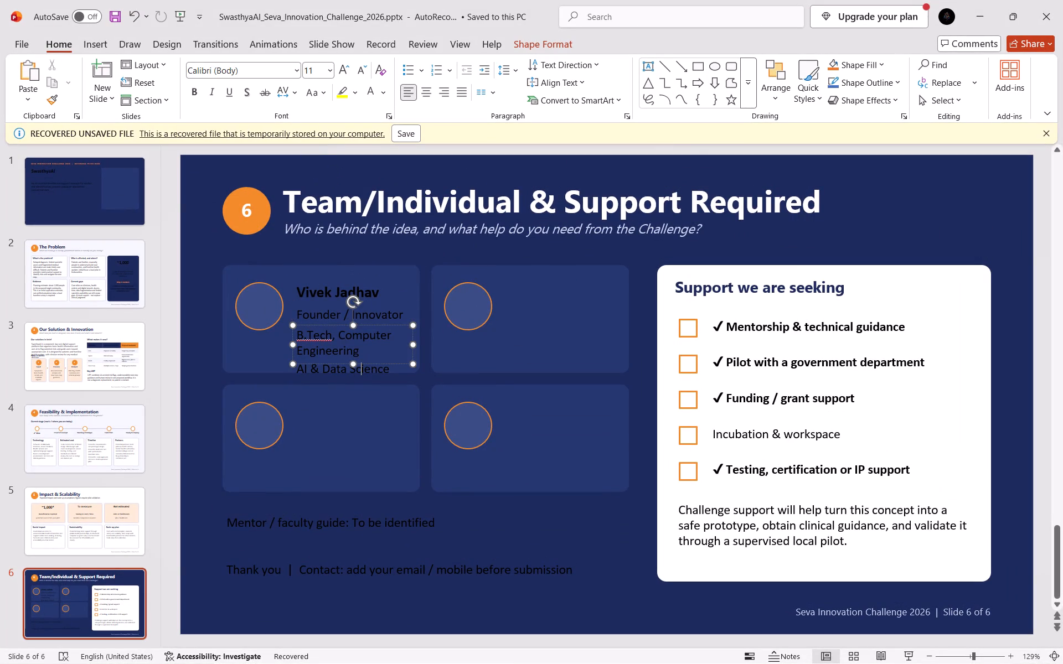
key("ctrl+a")
key("ctrl+c")
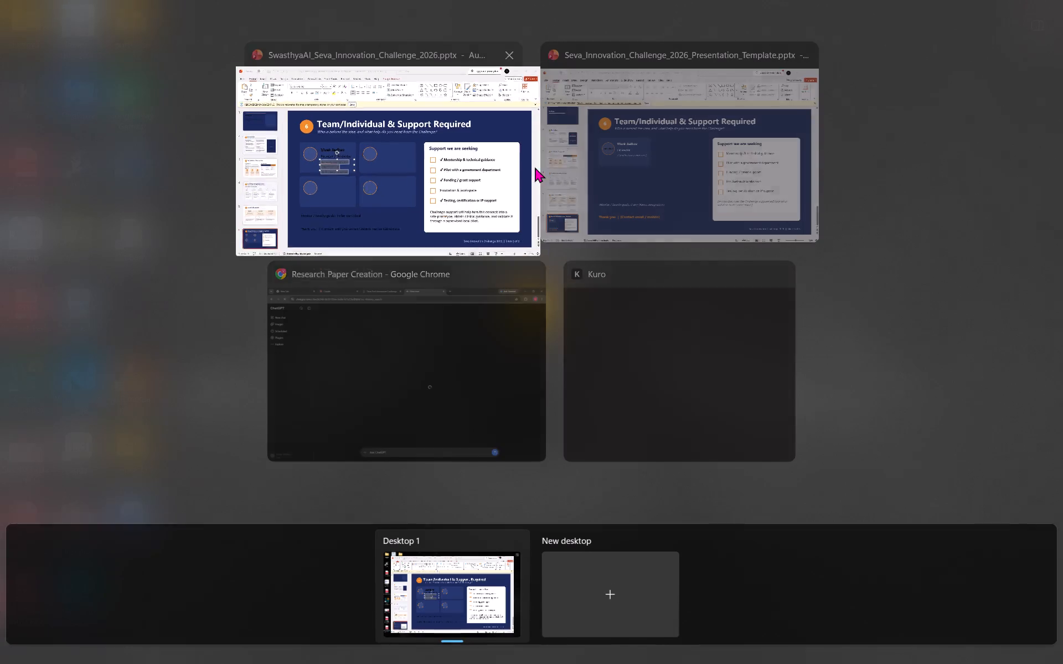
left_click(580, 145)
double_click(354, 334)
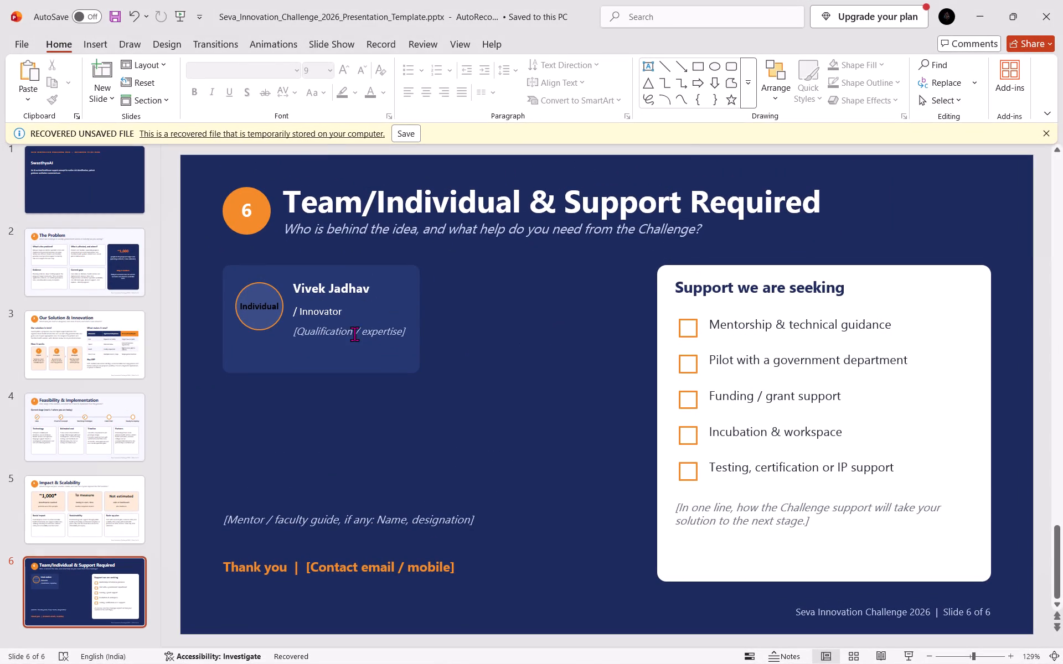
key("ctrl+a")
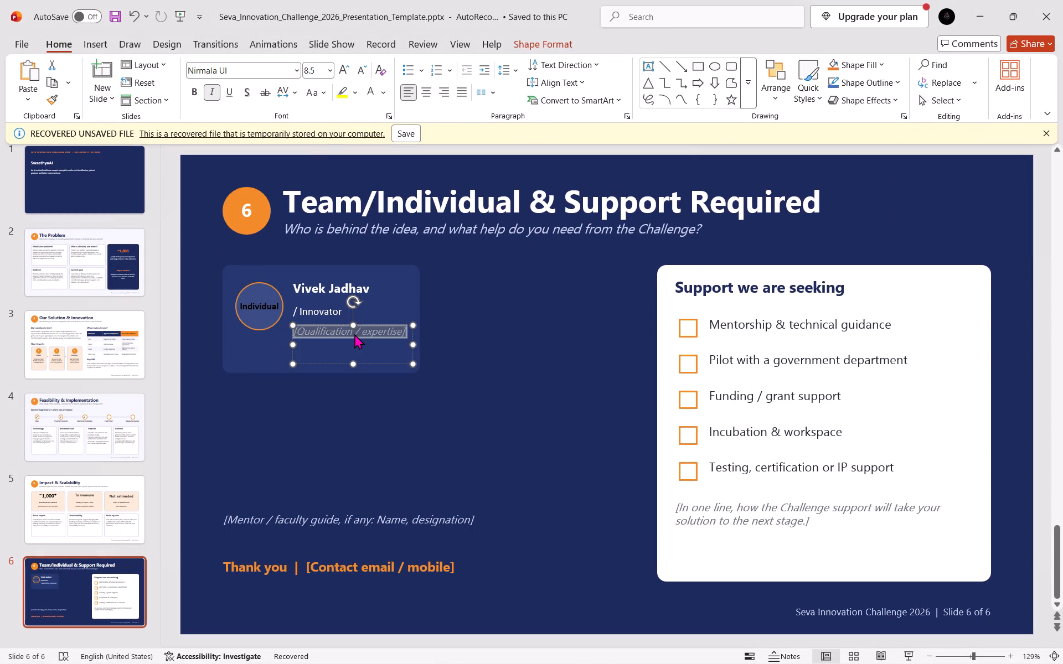
key("ctrl+v")
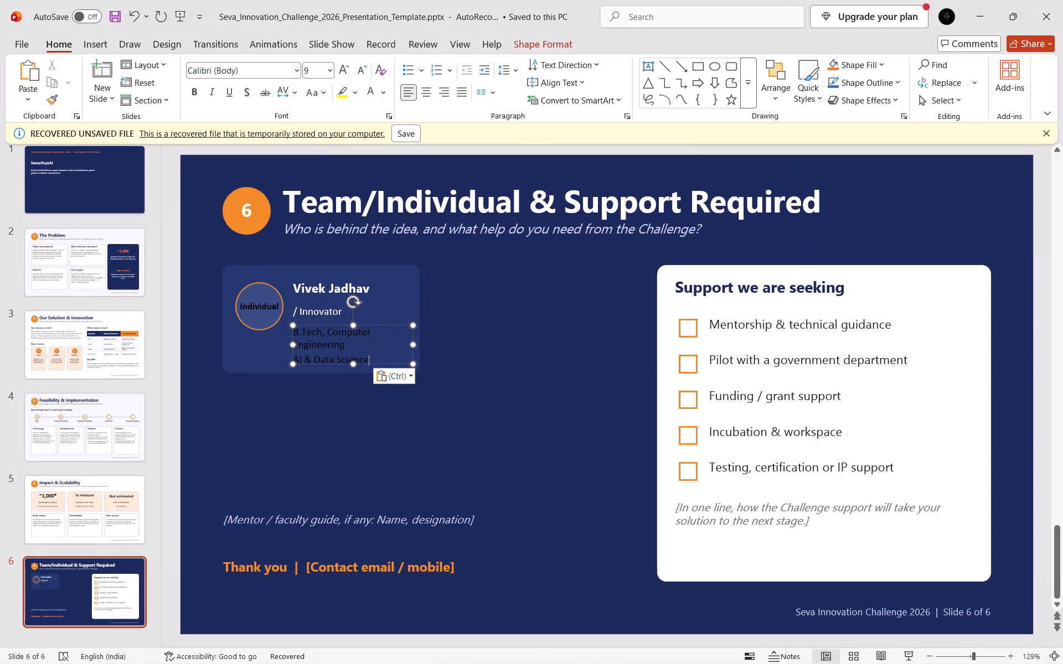
key("ctrl+a")
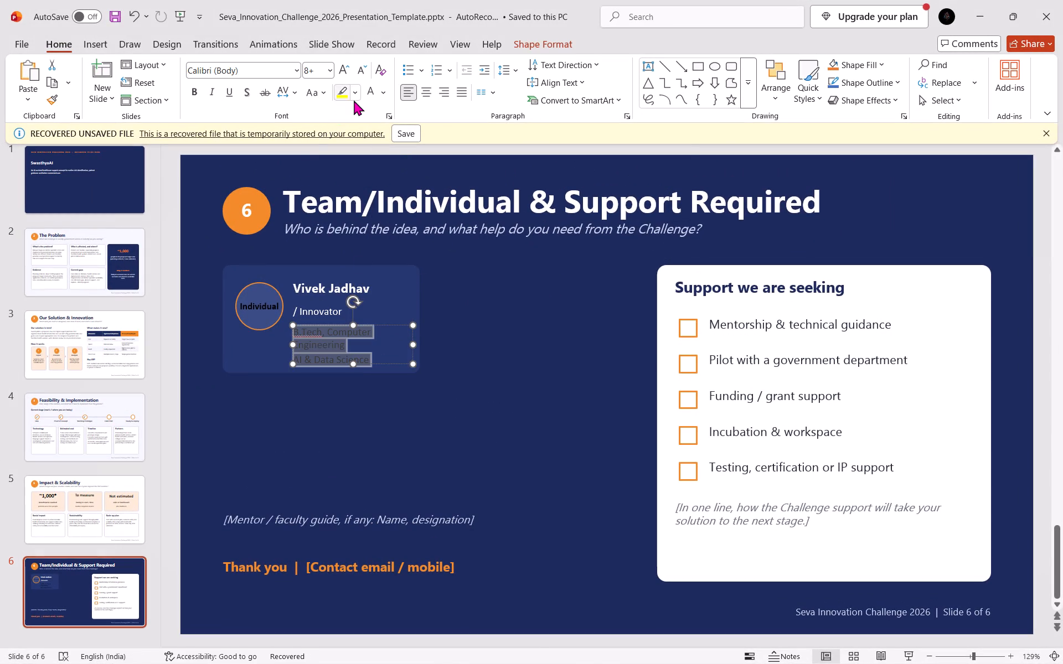
left_click(370, 90)
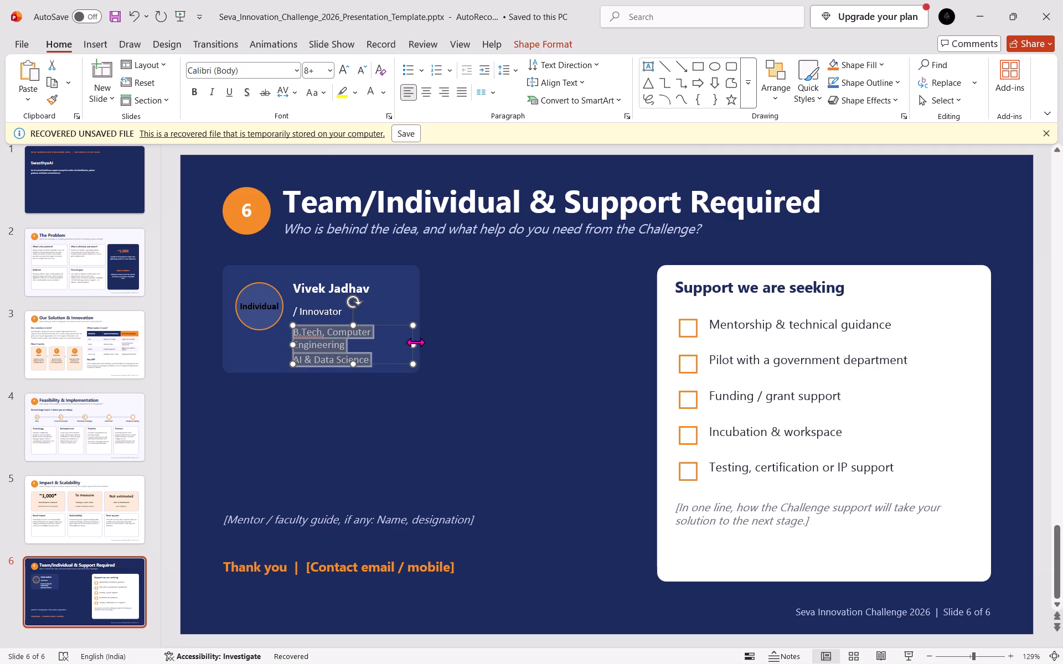
Widen the qualification text box slightly, to just past the member card's edge.
left_click_drag(415, 342, 421, 347)
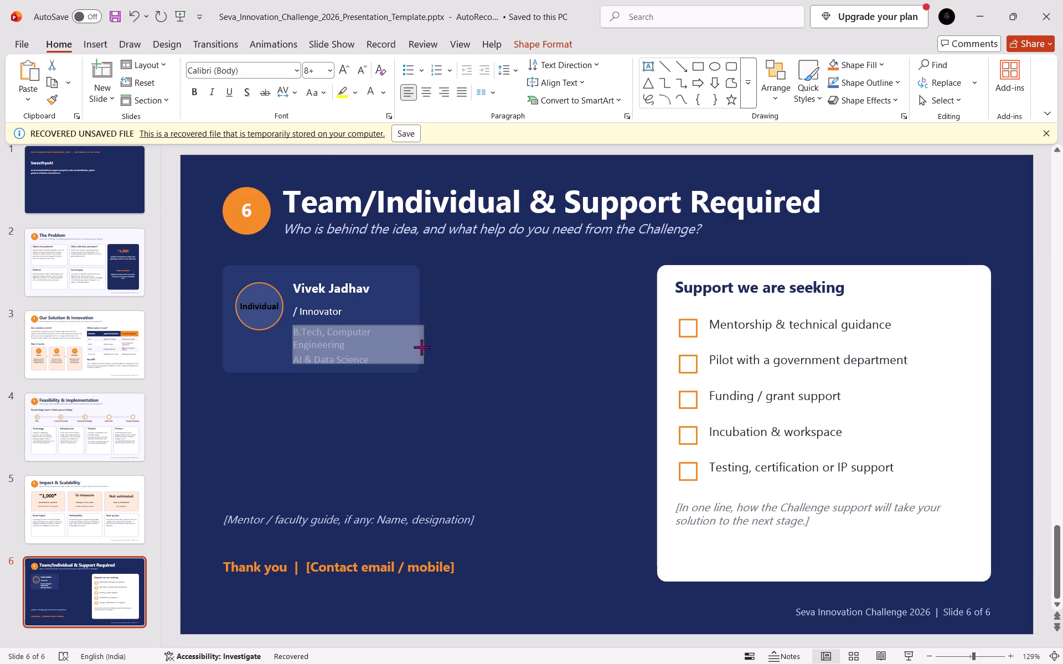
left_click_drag(421, 347, 424, 347)
left_click(424, 347)
left_click(500, 388)
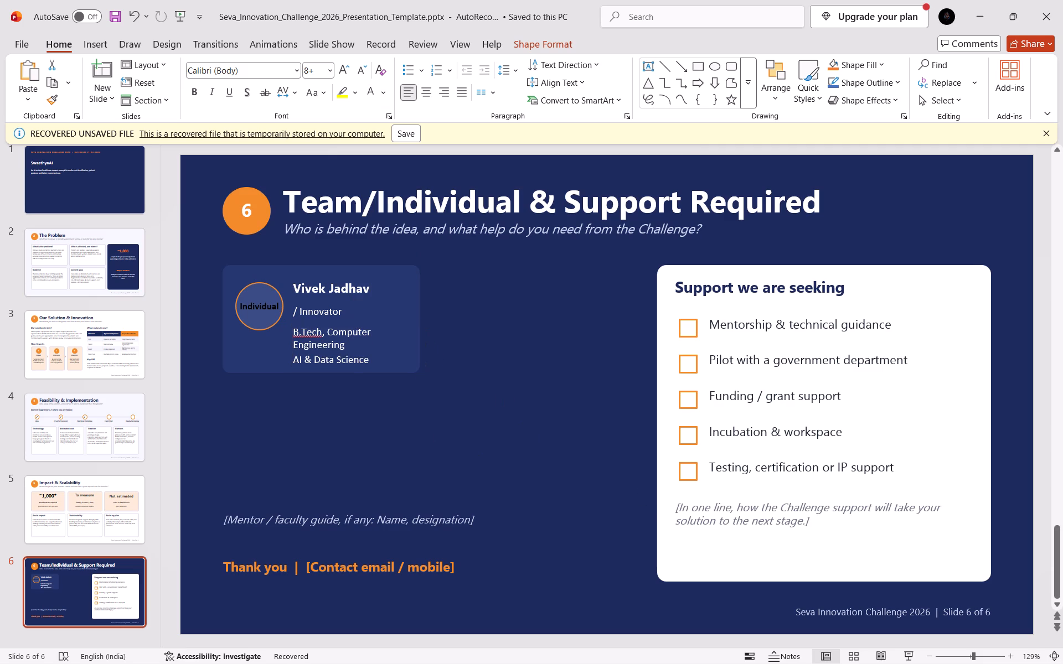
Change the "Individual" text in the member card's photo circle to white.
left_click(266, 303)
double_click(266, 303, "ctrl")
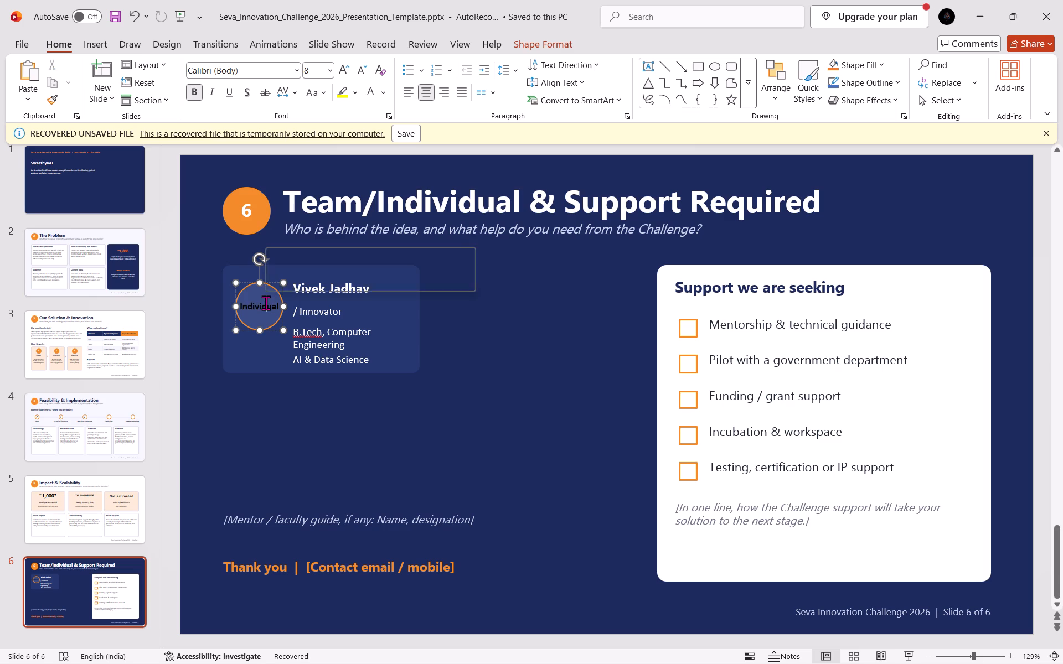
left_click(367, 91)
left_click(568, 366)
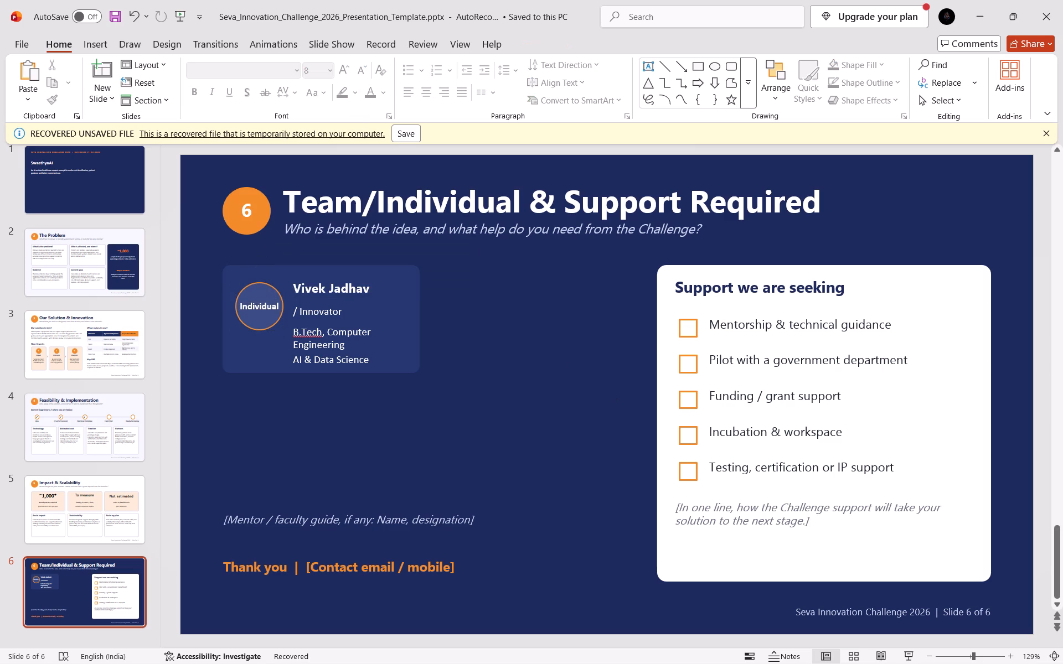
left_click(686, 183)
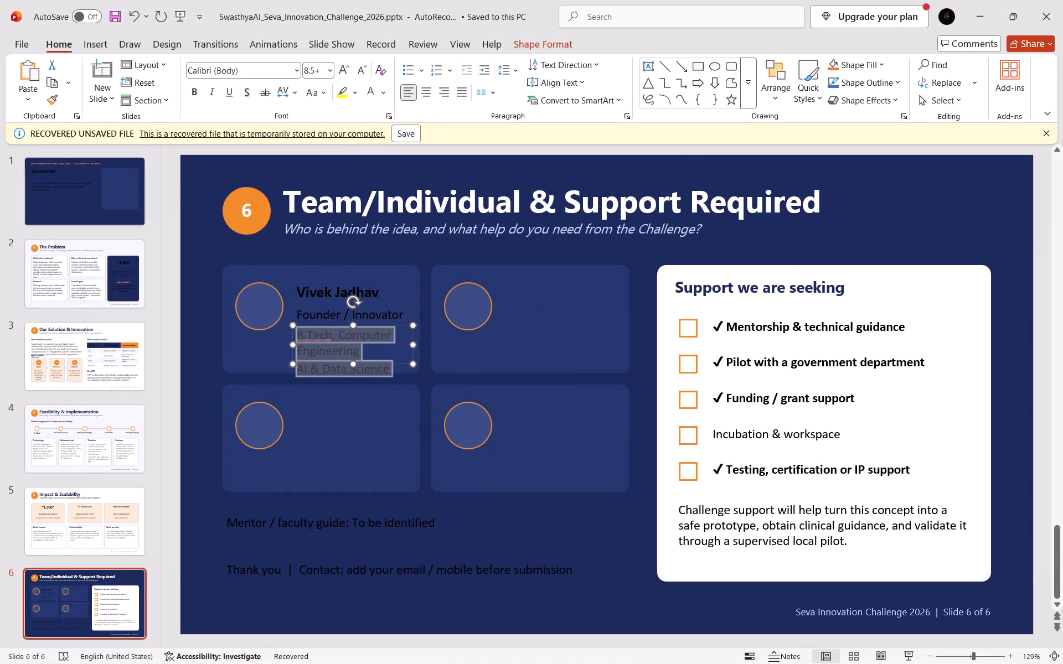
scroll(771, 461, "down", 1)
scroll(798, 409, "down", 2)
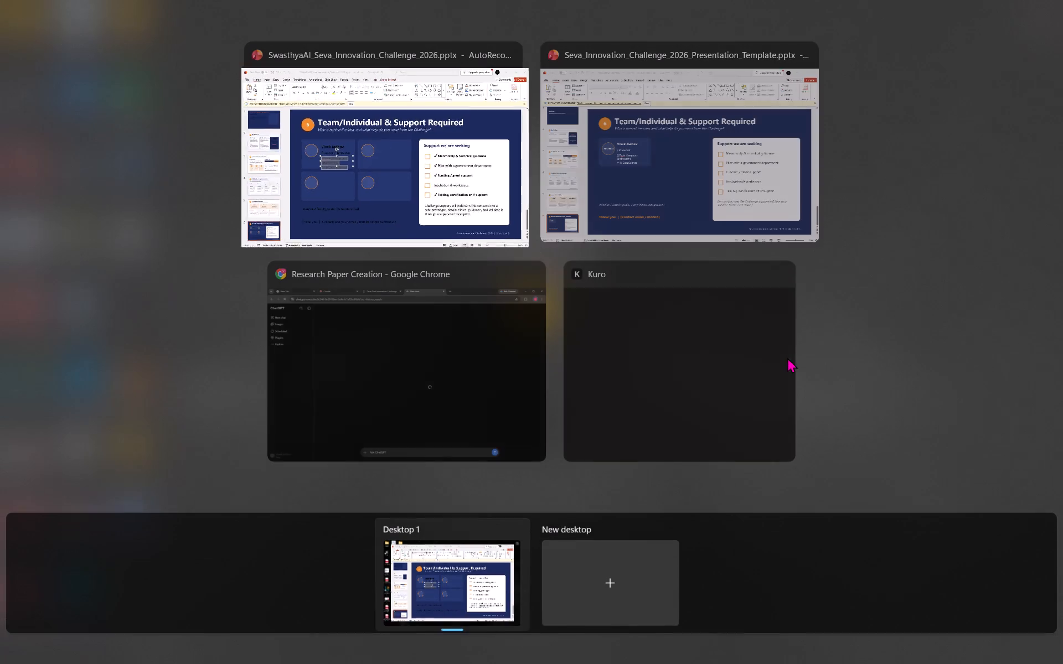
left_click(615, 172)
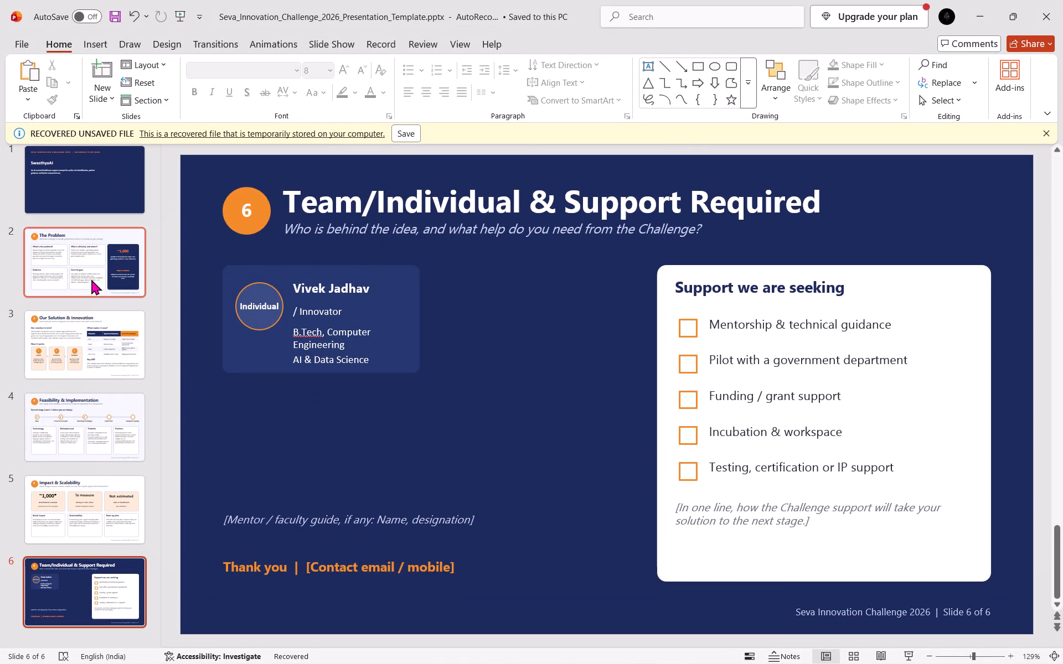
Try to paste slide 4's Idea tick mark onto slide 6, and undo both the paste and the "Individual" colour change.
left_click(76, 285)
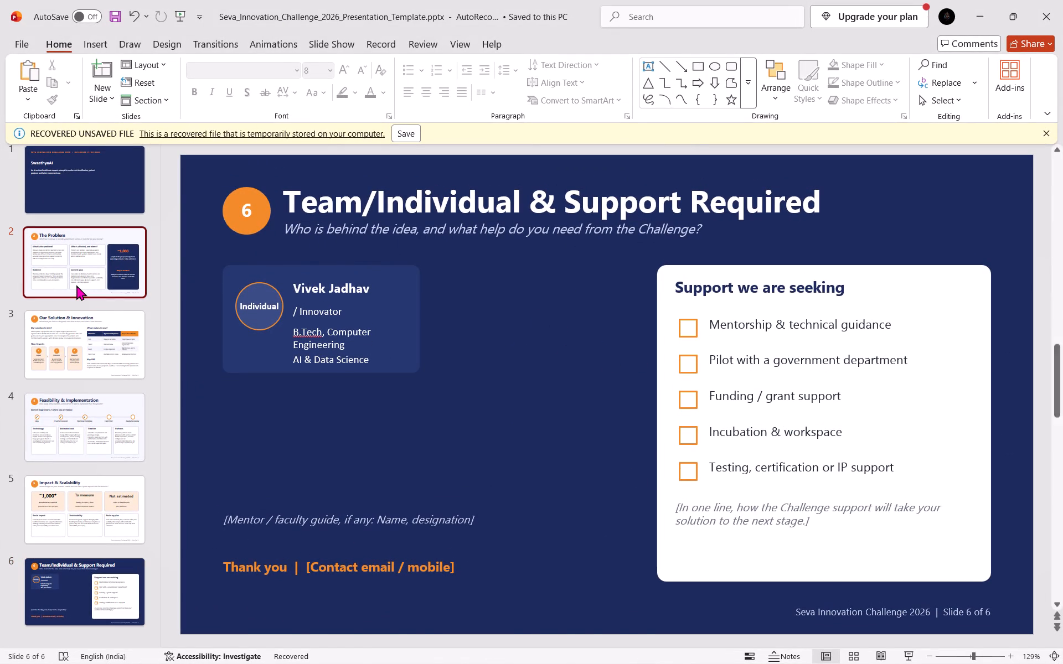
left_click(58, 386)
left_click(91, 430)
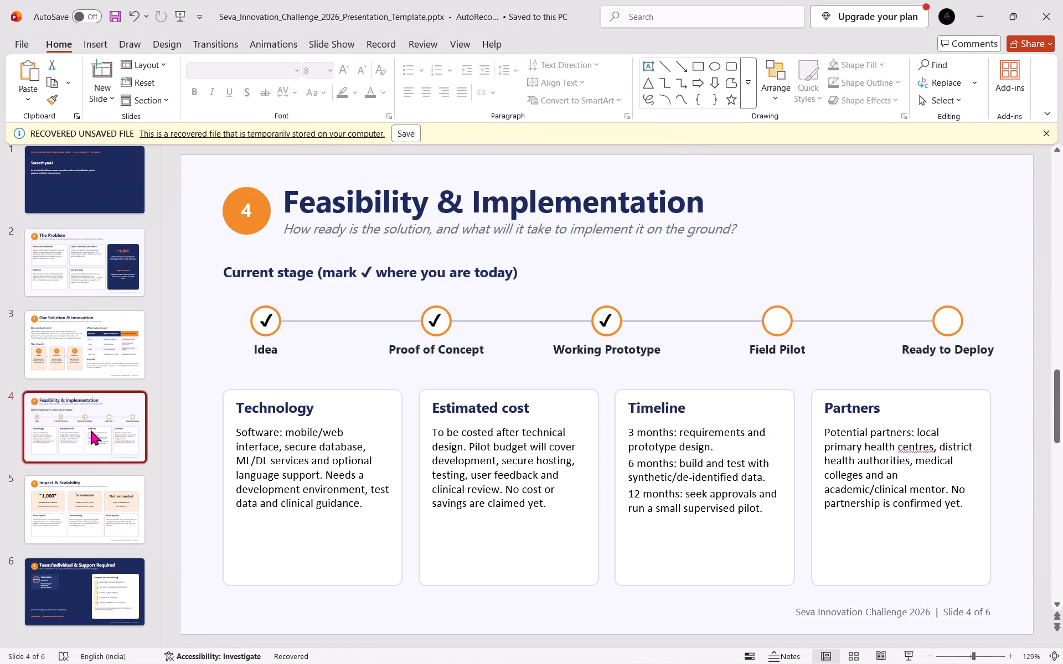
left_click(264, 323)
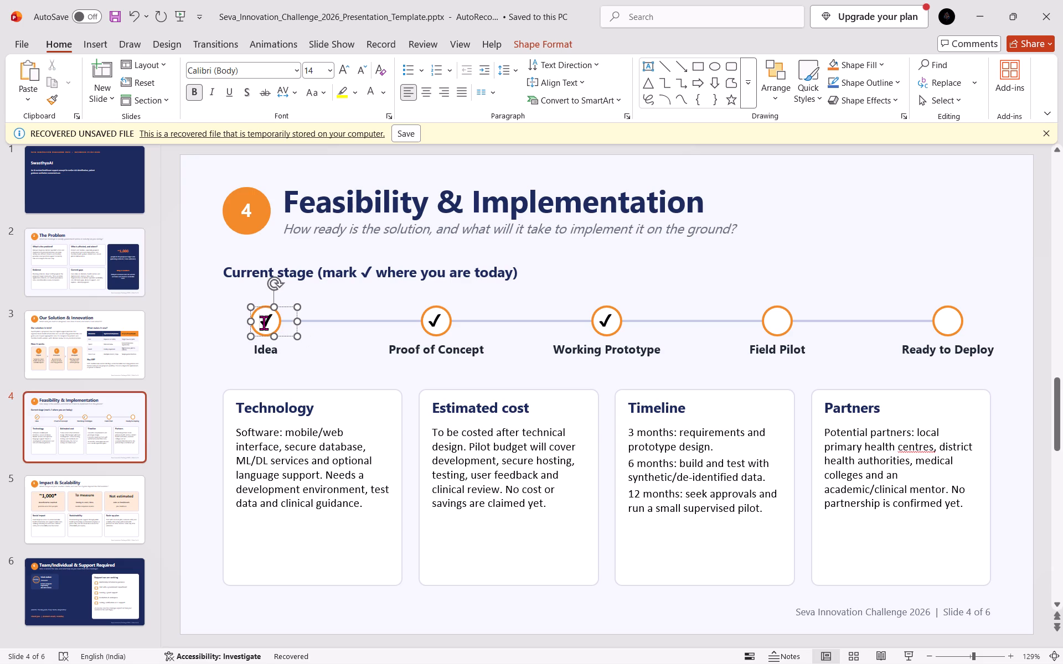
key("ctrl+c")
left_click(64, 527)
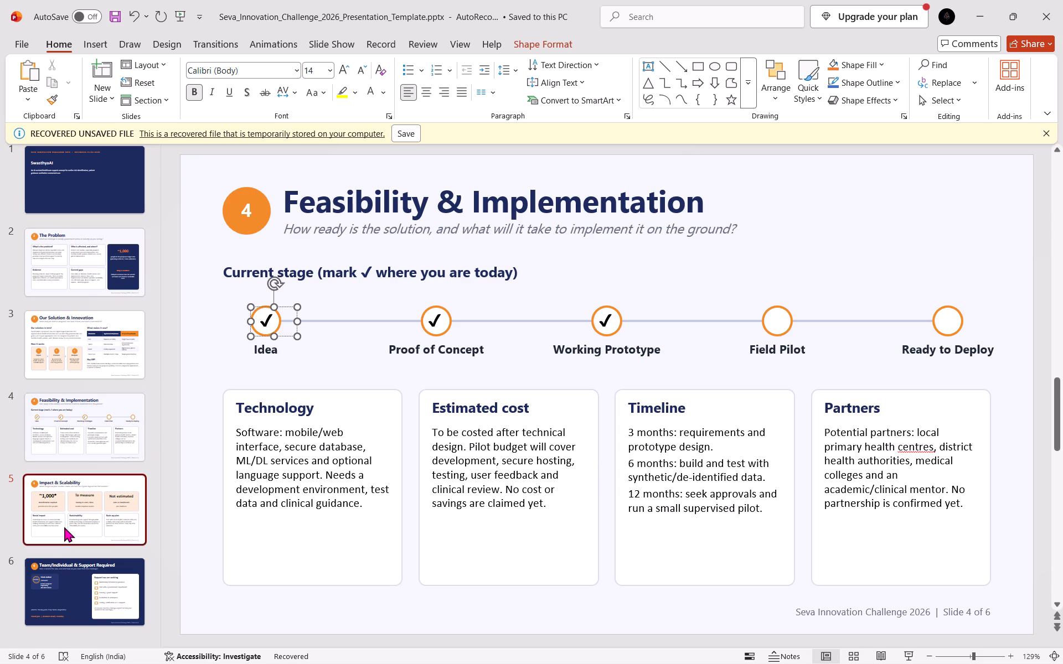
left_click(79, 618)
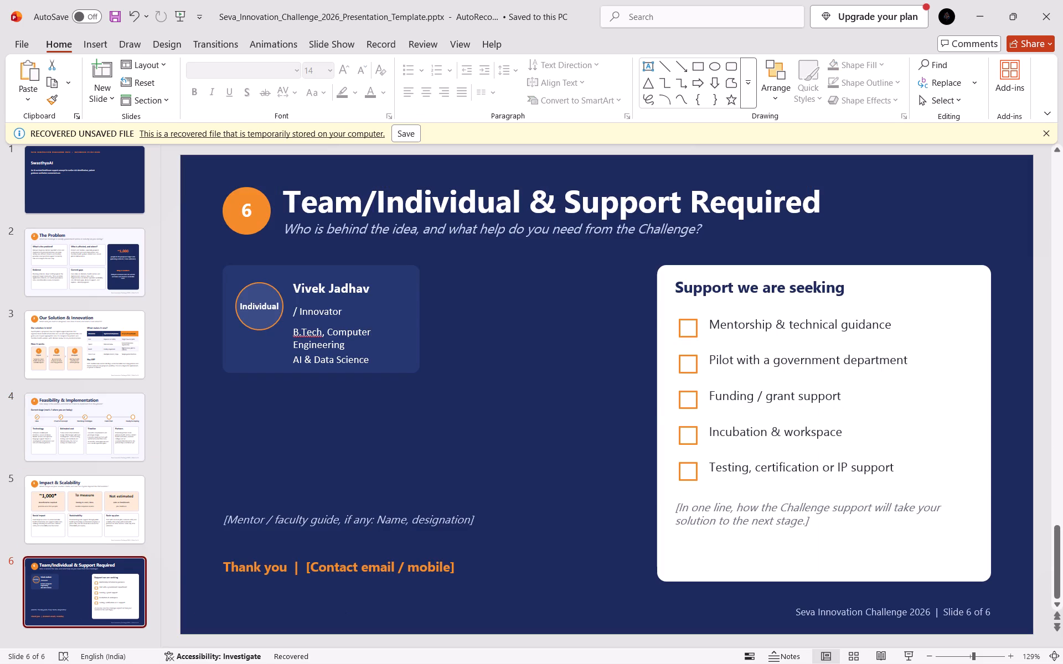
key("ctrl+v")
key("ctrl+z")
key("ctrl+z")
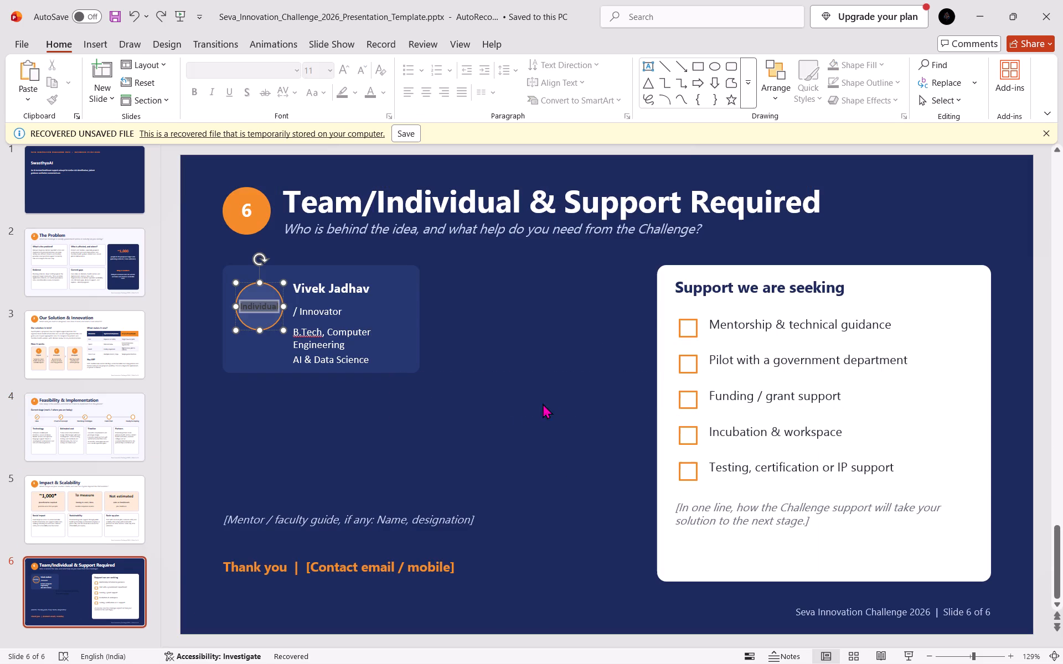
Copy slide 4's Idea tick mark to slide 6, narrow its text box and place it in the "Mentorship & technical guidance" checkbox.
left_click(139, 349)
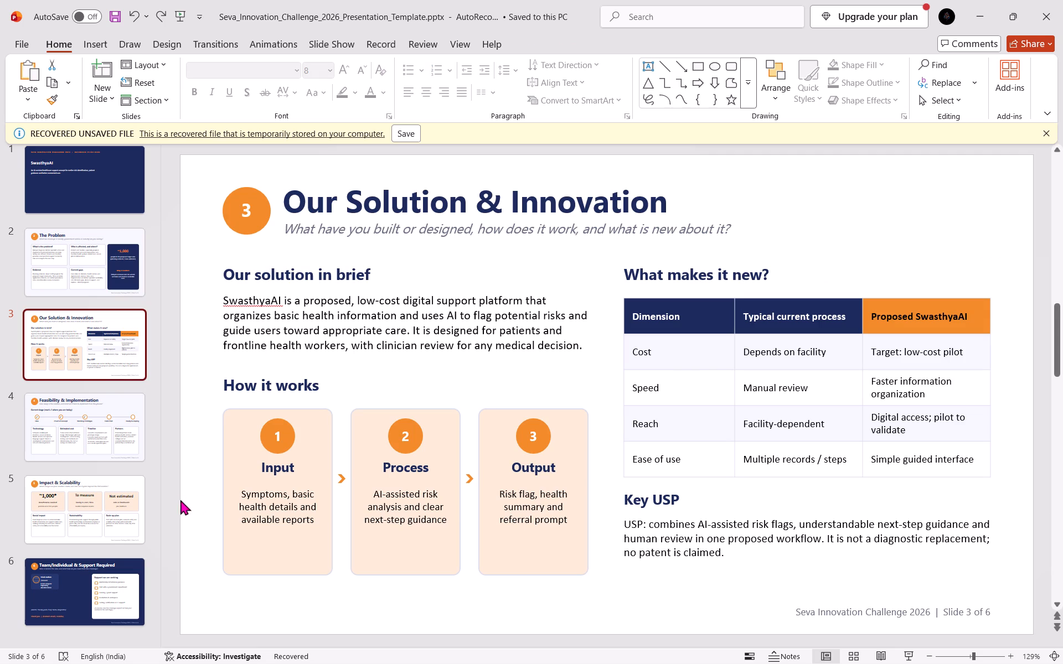
left_click(116, 428)
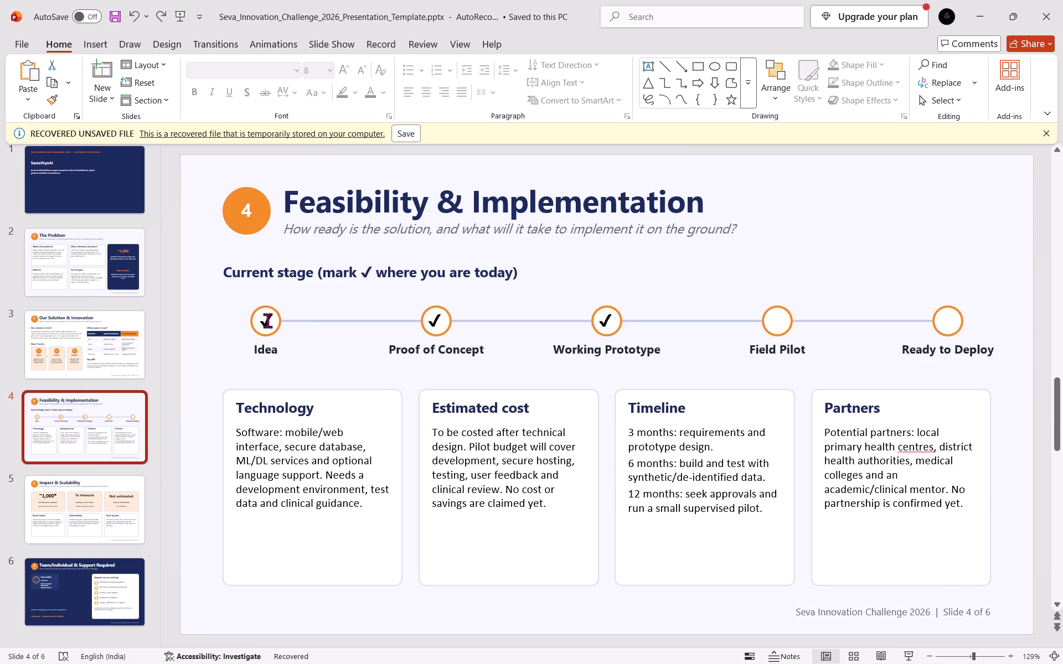
left_click(267, 320)
left_click(267, 320)
key("ctrl+a")
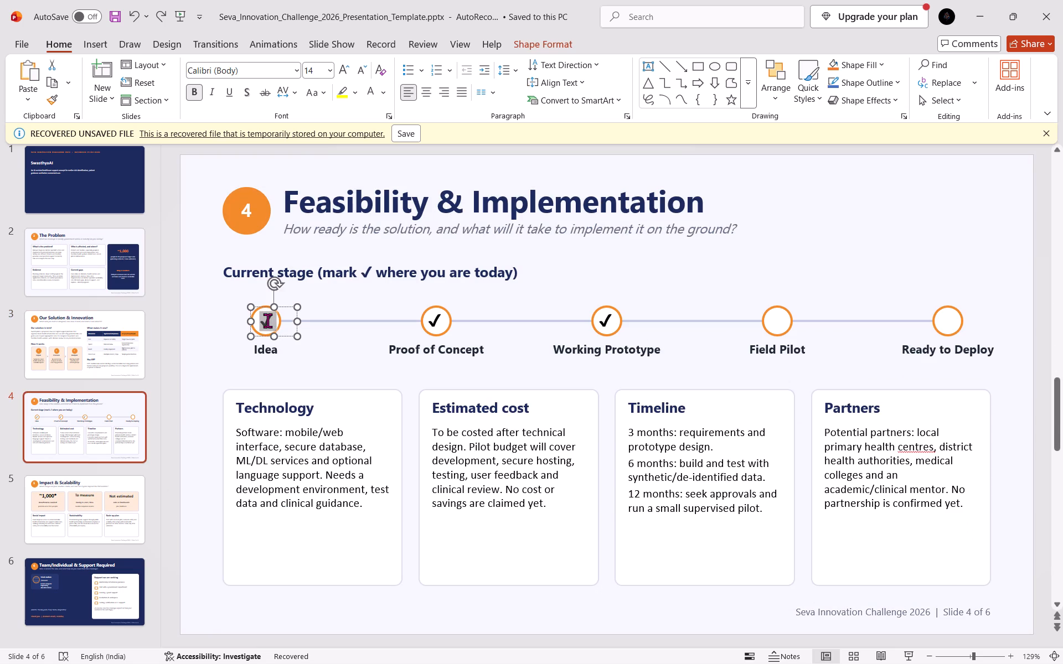
key("ctrl+c")
left_click(109, 526)
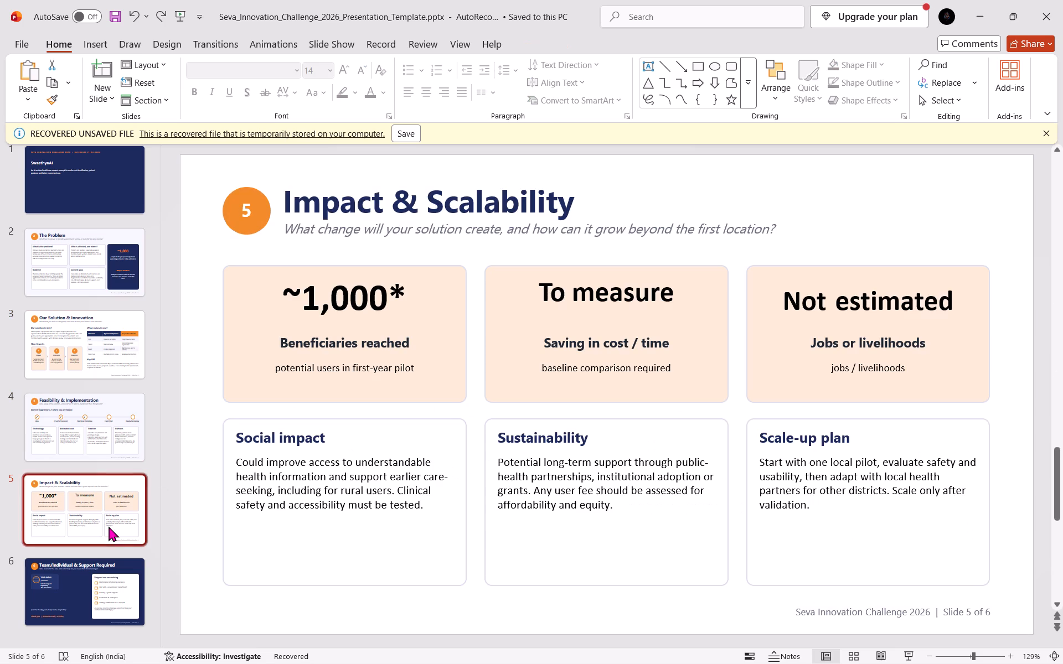
left_click(126, 588)
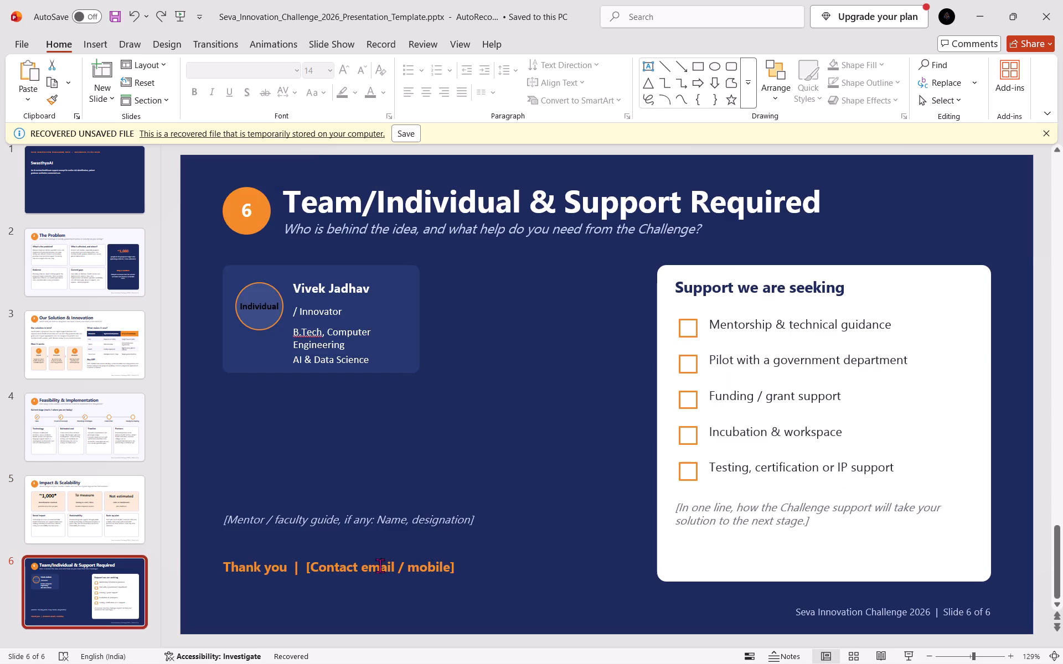
key("ctrl+v")
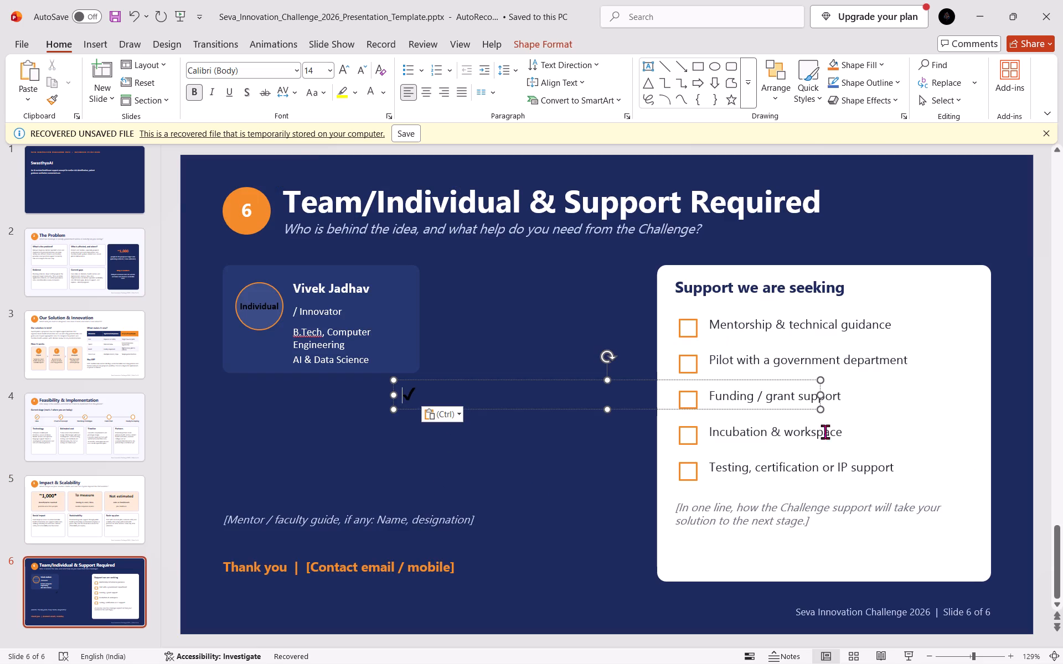
left_click_drag(820, 409, 426, 412)
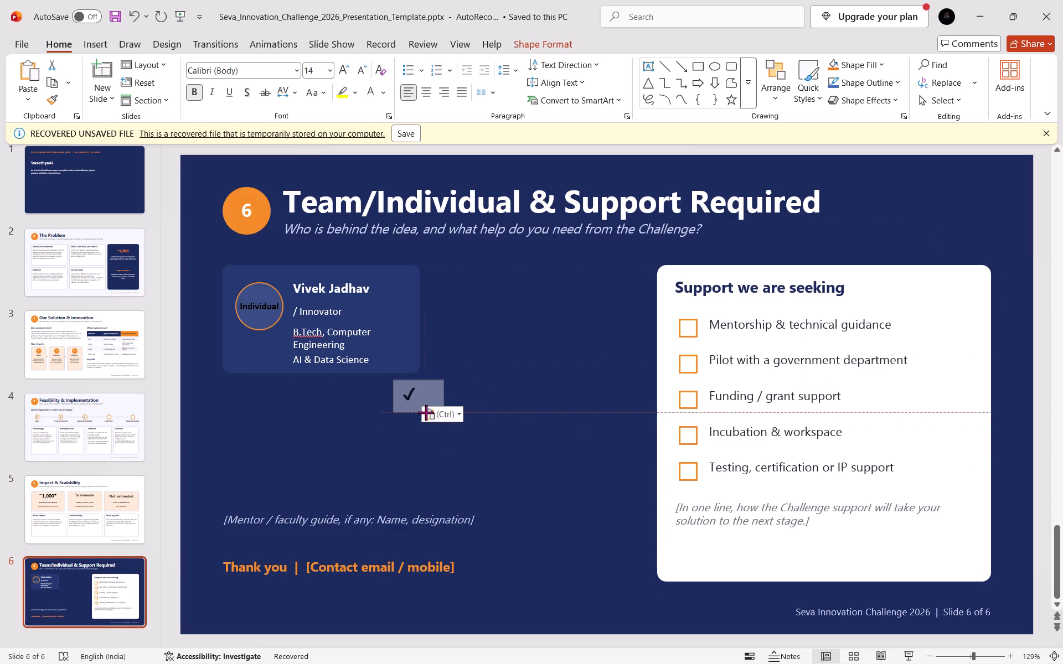
left_click_drag(426, 412, 425, 412)
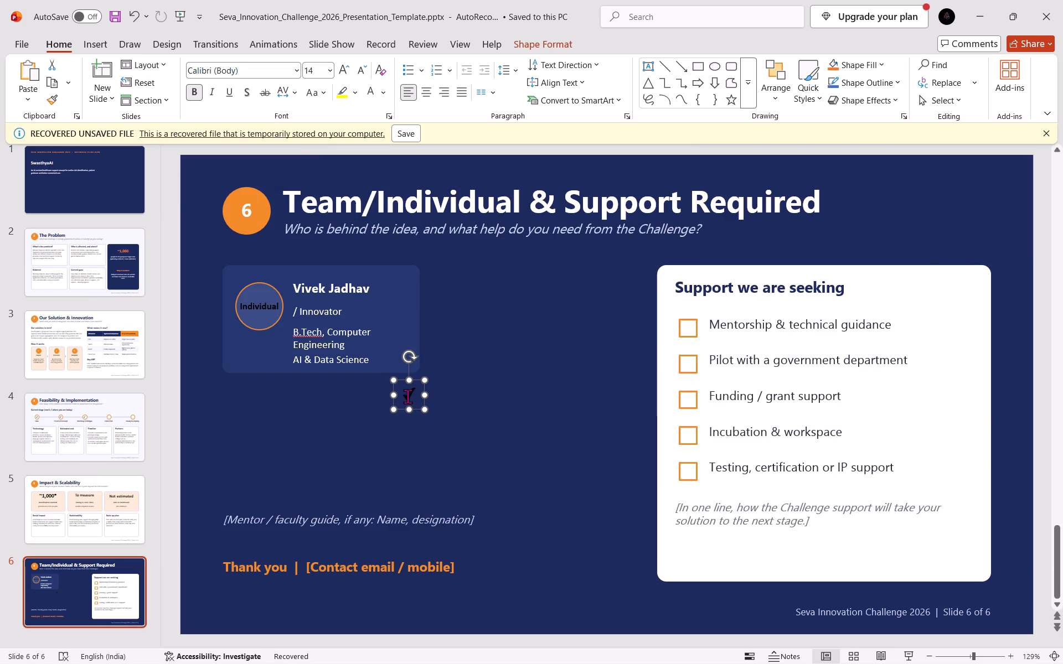
left_click(407, 396)
left_click_drag(416, 408, 732, 348)
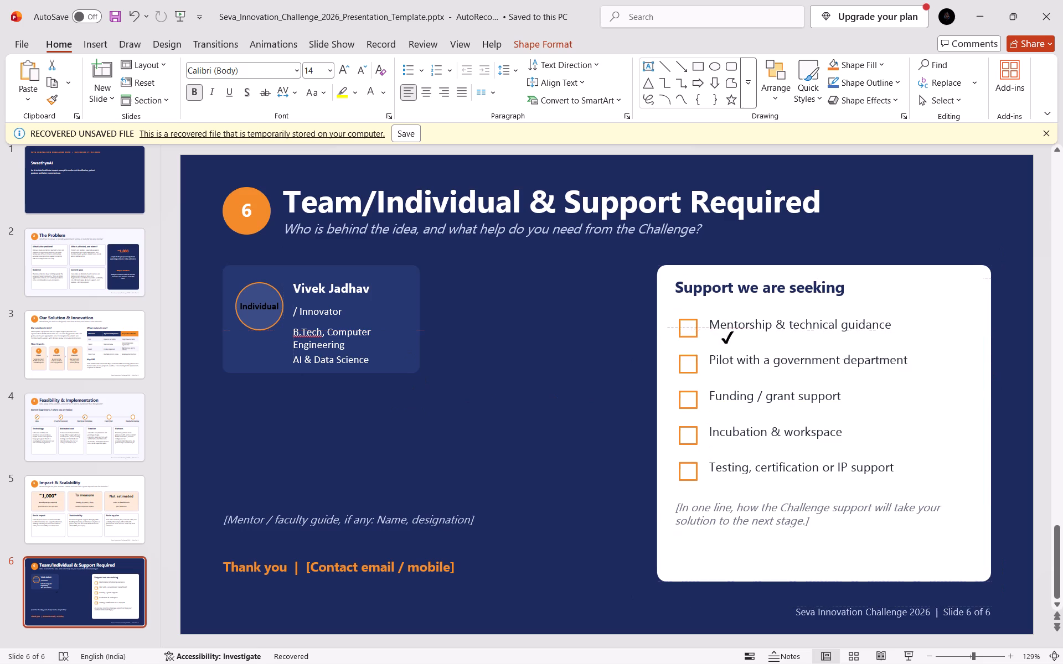
left_click_drag(732, 348, 696, 343)
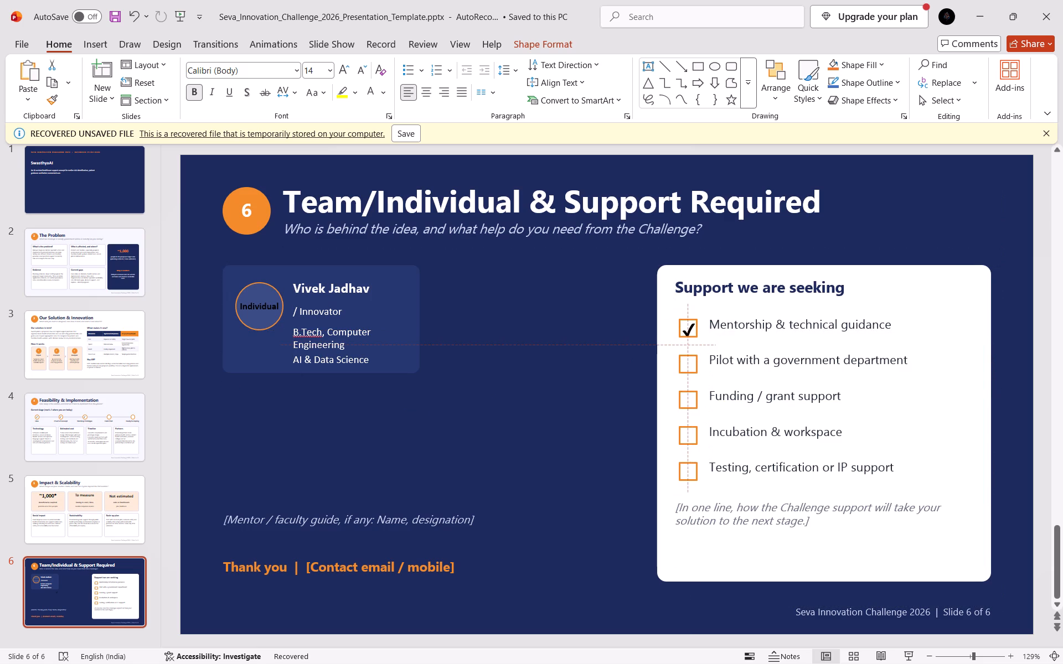
left_click_drag(696, 343, 699, 340)
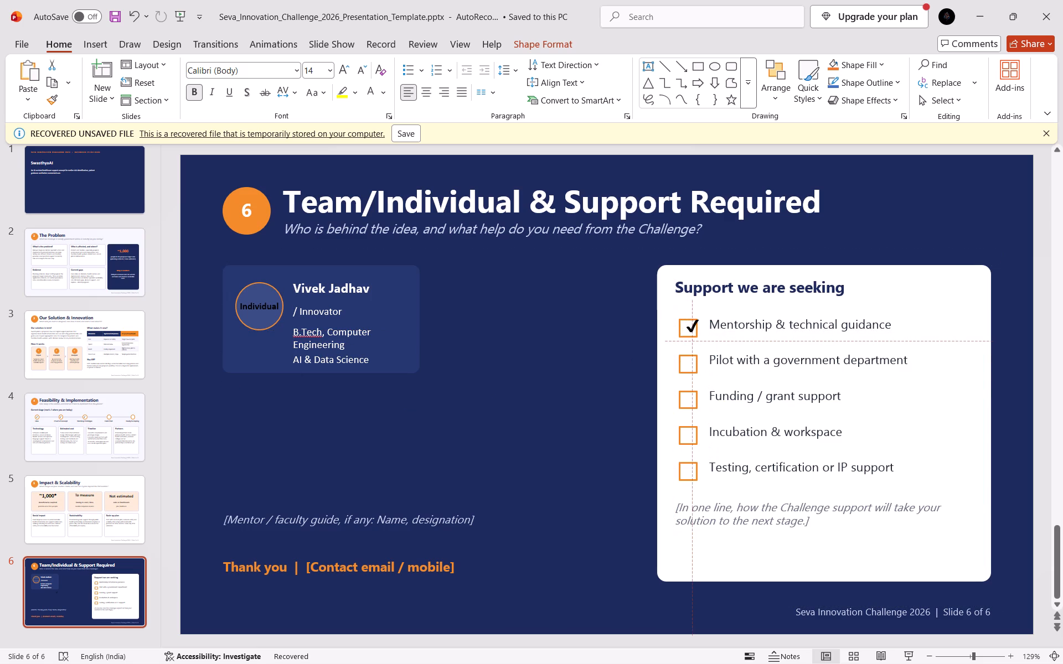
left_click_drag(699, 340, 700, 340)
left_click(733, 366)
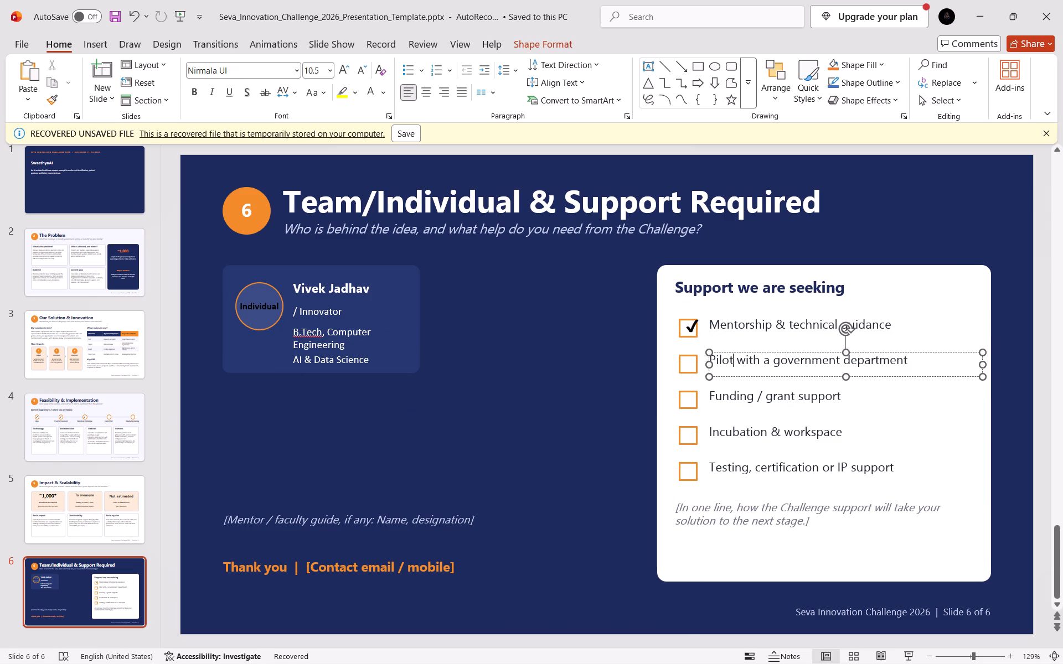
Paste another tick mark, place it in the "Pilot with a government department" checkbox and shorten its text box.
left_click(616, 414)
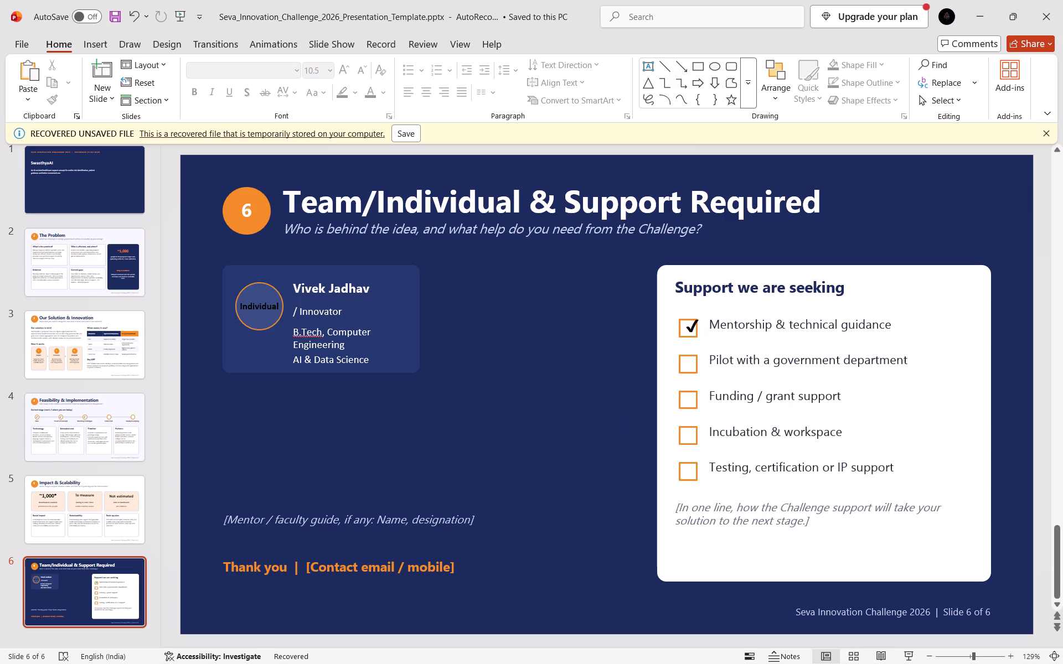
key("ctrl+v")
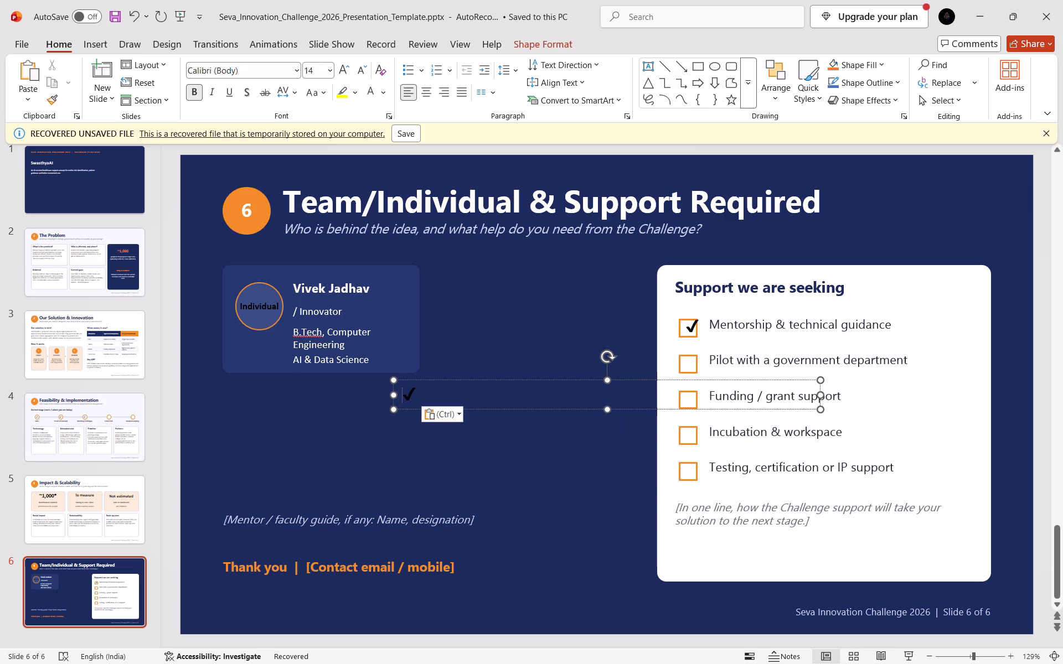
left_click_drag(531, 412, 807, 382)
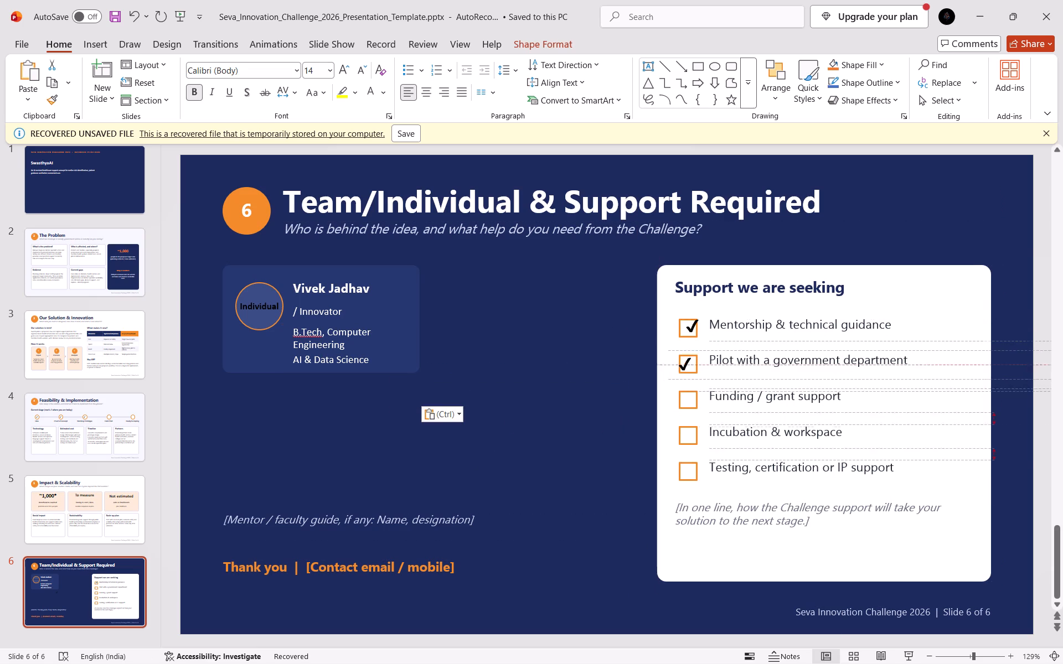
left_click_drag(807, 382, 811, 381)
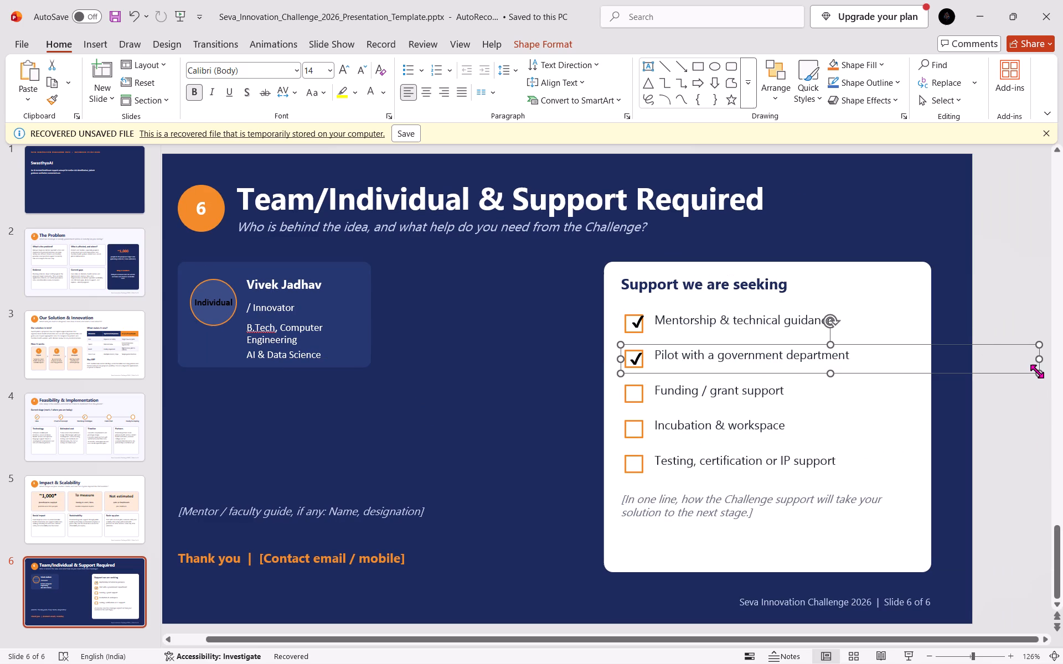
left_click_drag(1037, 371, 796, 376)
left_click(796, 376)
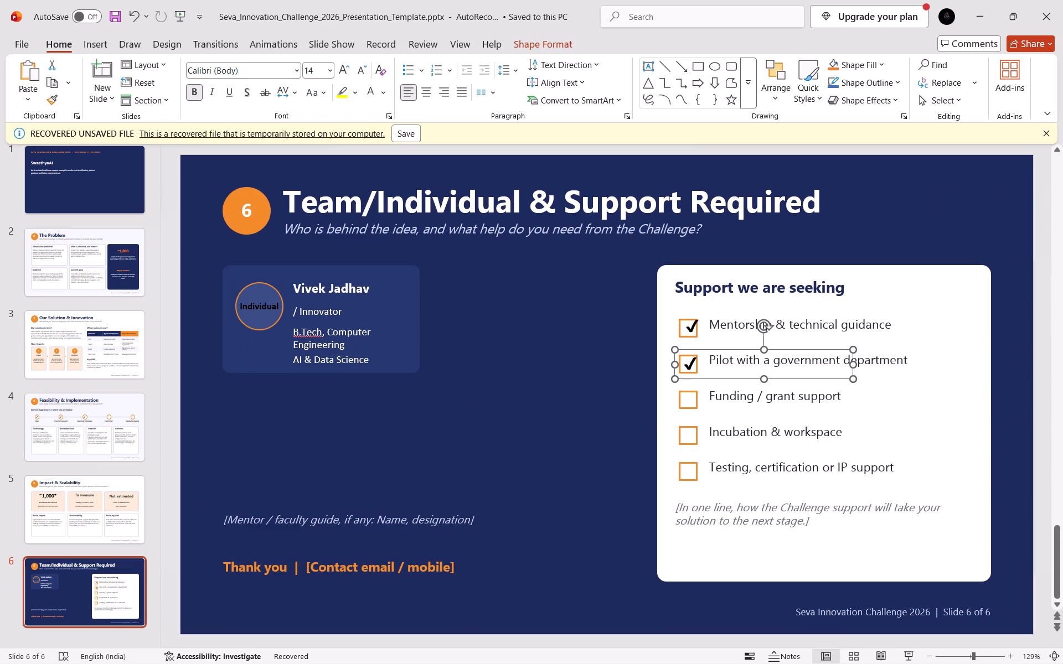
Nudge the "Mentorship & technical guidance" tick so it lines up with the "Pilot with a government department" tick.
left_click(693, 330)
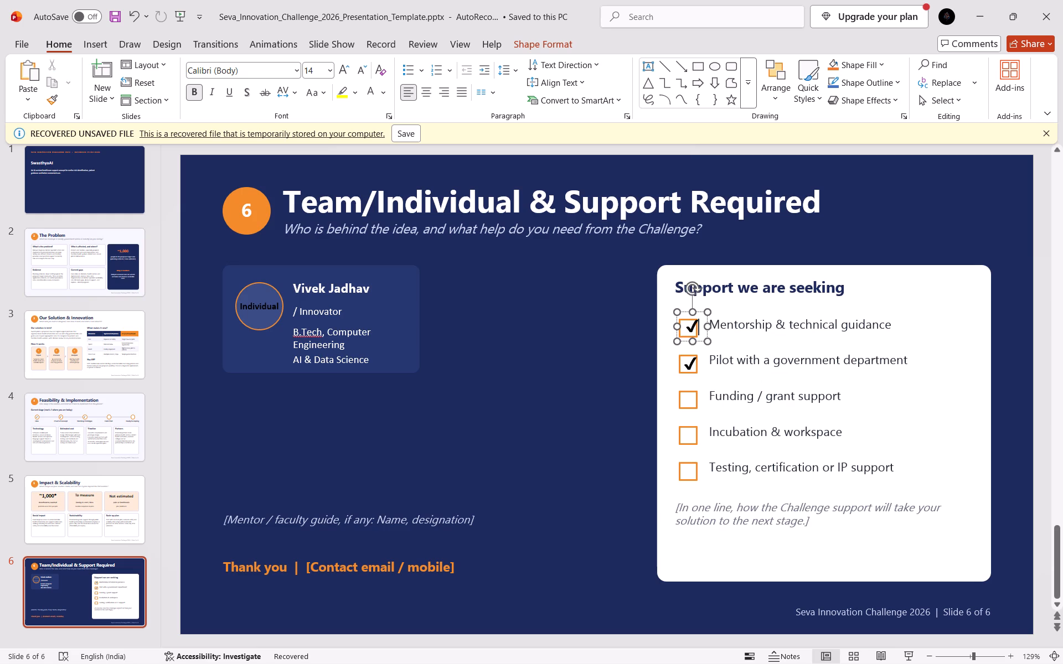
left_click(700, 341)
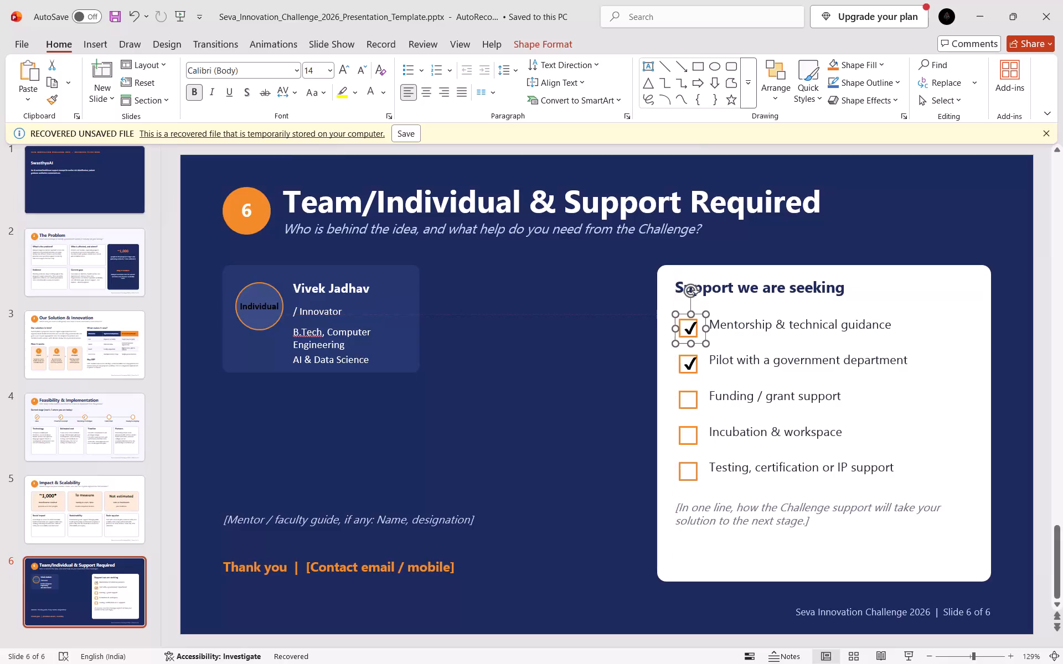
Paste a third tick mark, shorten its text box and place it in the "Funding / grant support" checkbox.
left_click(600, 412)
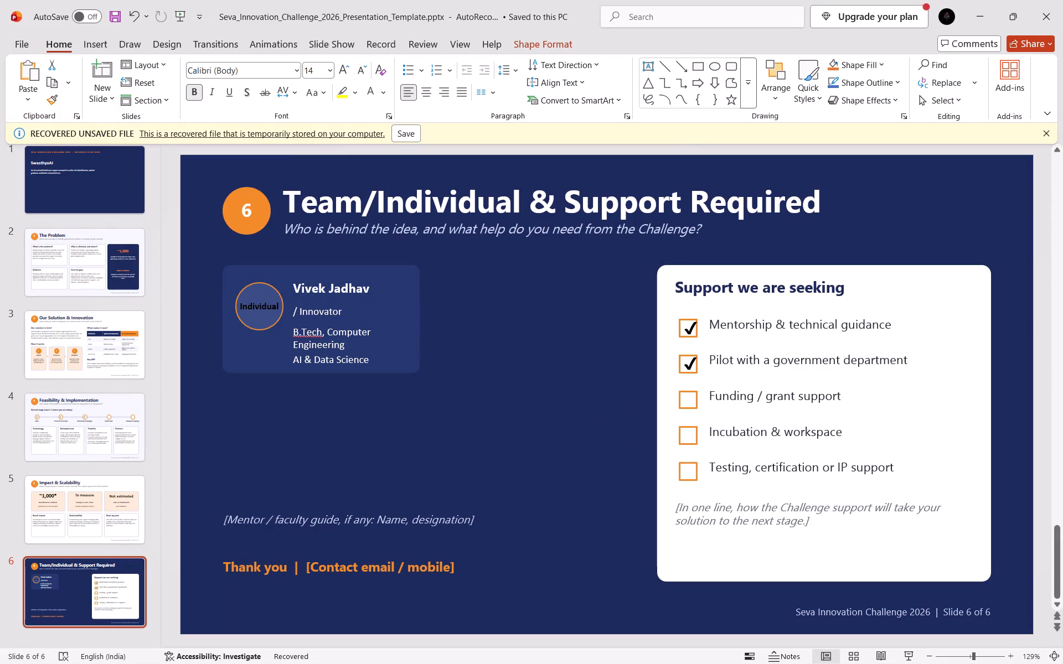
key("ctrl+v")
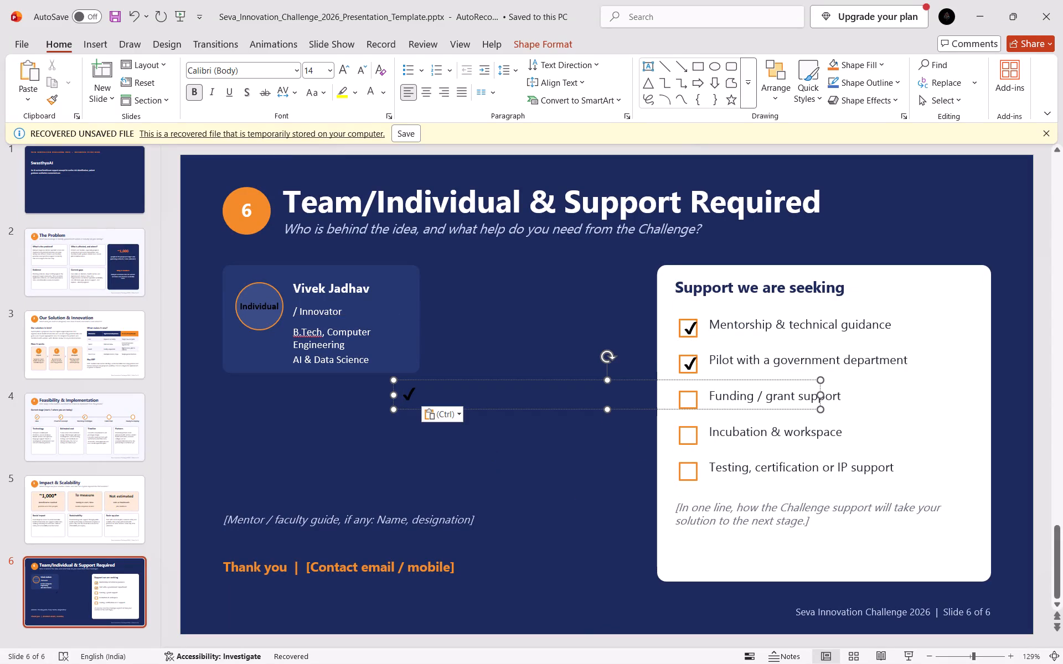
left_click_drag(819, 409, 526, 405)
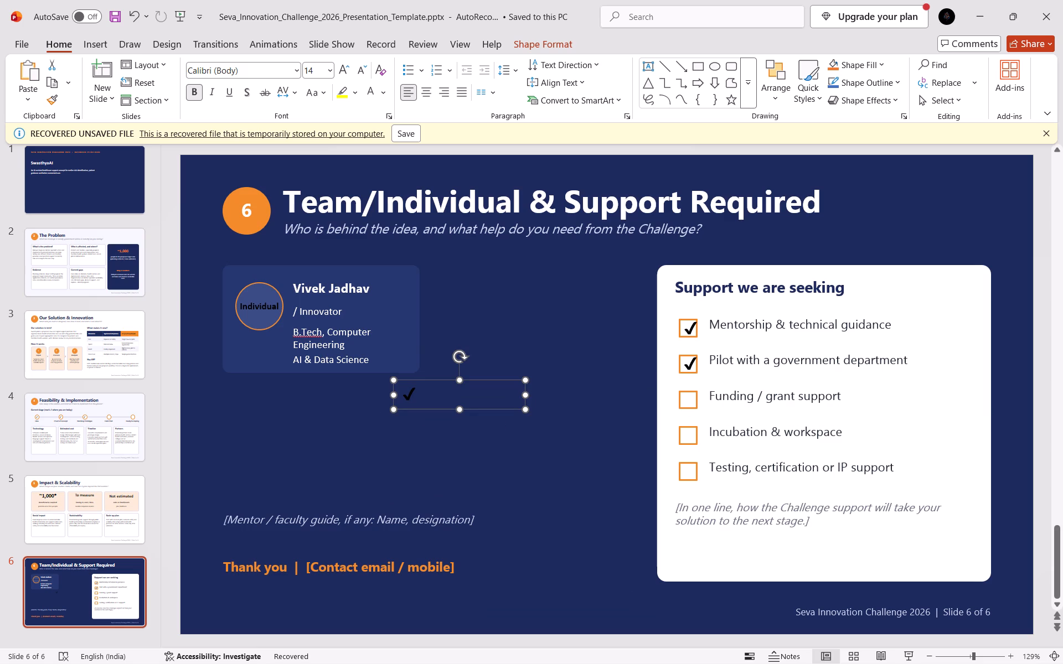
left_click(502, 408)
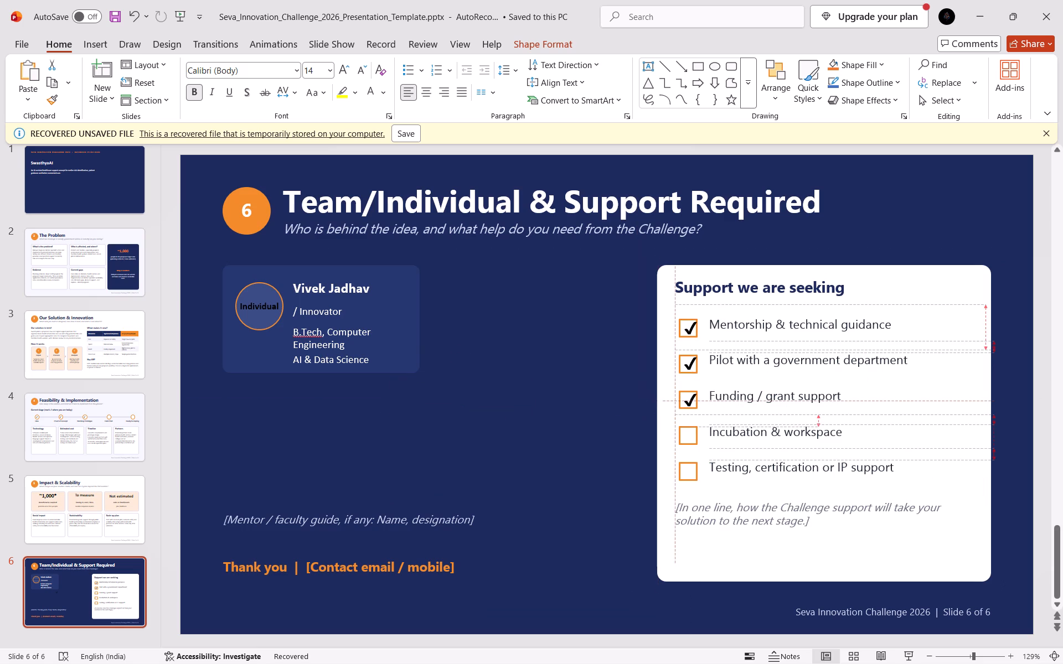
Move the "Funding / grant support" tick down past "Incubation & workspace" to the "Testing, certification or IP support" checkbox.
key("ctrl+v")
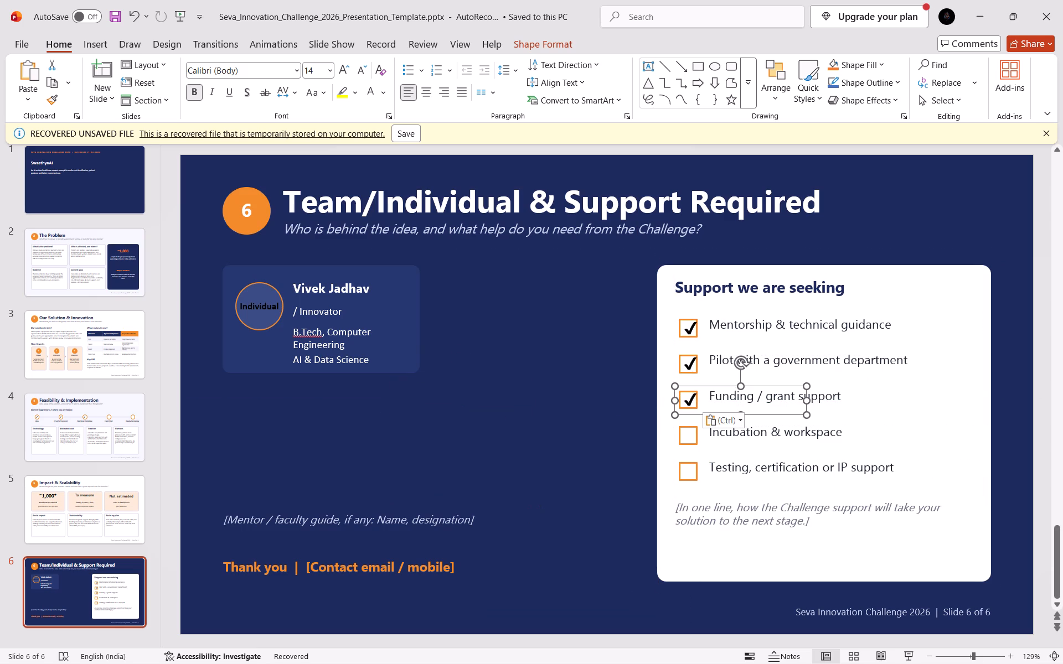
left_click_drag(758, 415, 758, 416)
left_click_drag(758, 416, 754, 450)
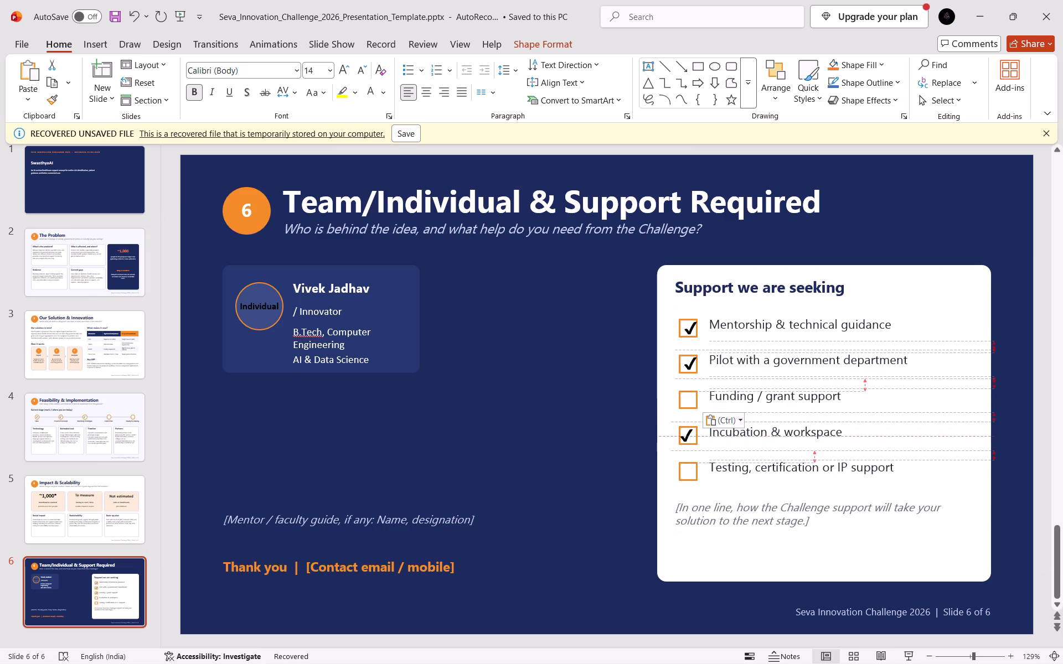
left_click_drag(754, 450, 758, 451)
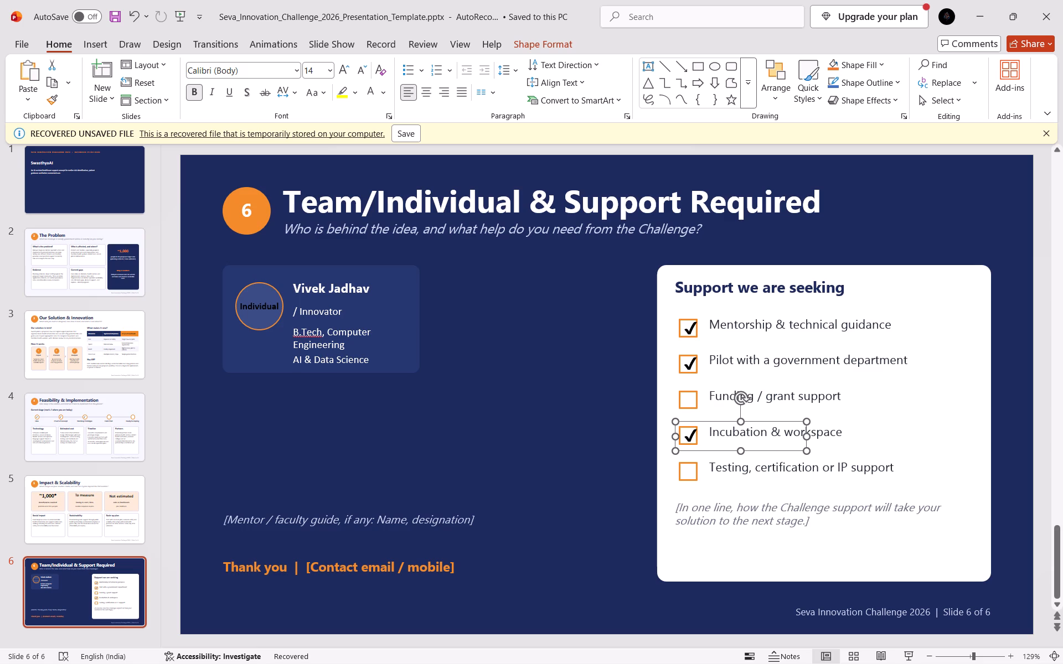
left_click_drag(770, 450, 769, 487)
Duplicate the "Testing, certification or IP support" tick and place the copy in the "Funding / grant support" checkbox.
key("ctrl+c")
key("ctrl+v")
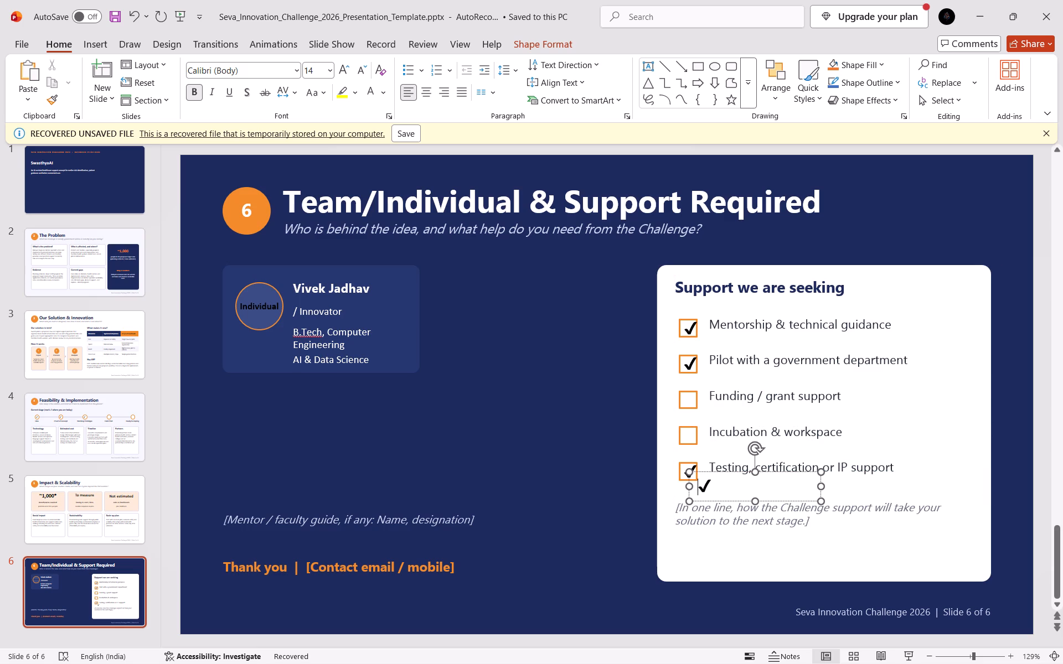
left_click_drag(771, 499, 757, 415)
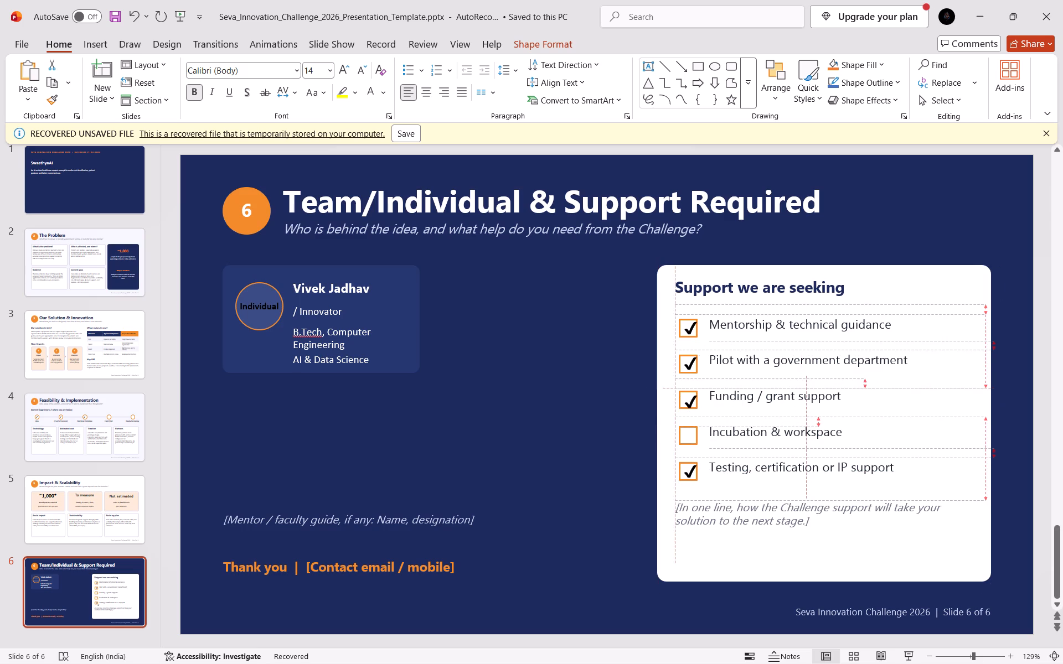
left_click_drag(757, 415, 757, 413)
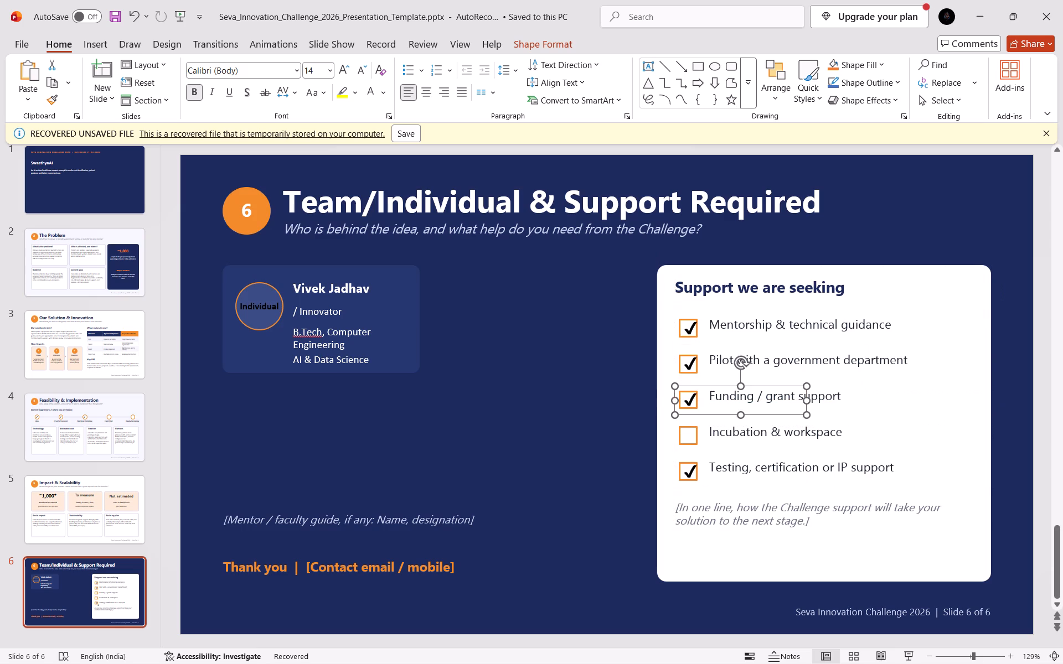
left_click(431, 455)
Open the "[Mentor / faculty guide, if any: Name, designation]" placeholder on slide 6 for editing.
left_click(384, 530)
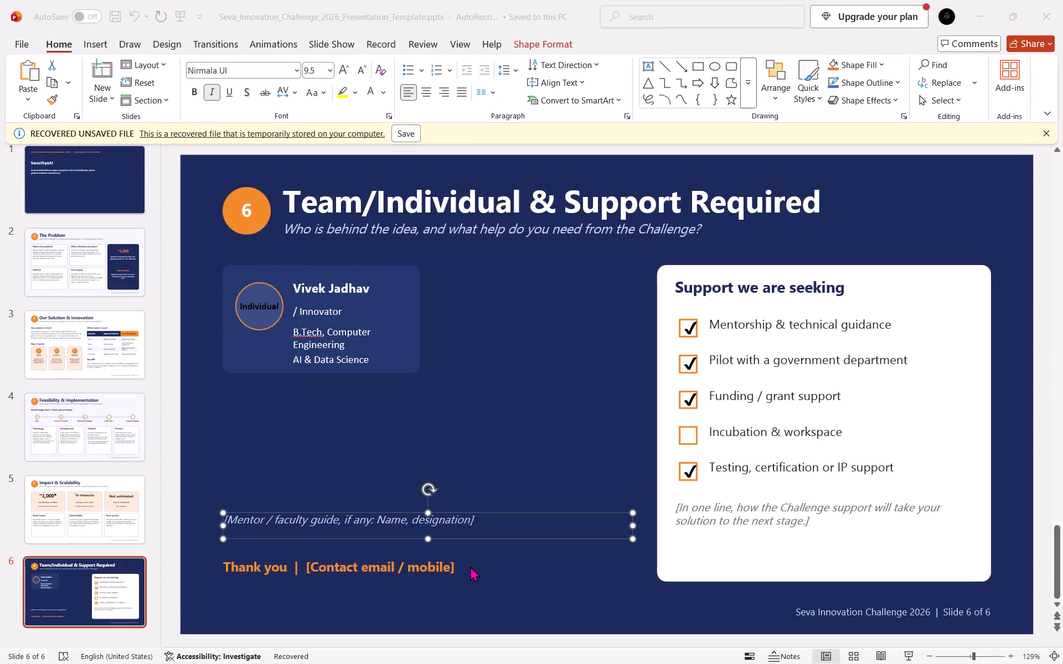
Delete the "[Mentor / faculty guide, if any: Name, designation]" placeholder from slide 6.
key("BackSpace")
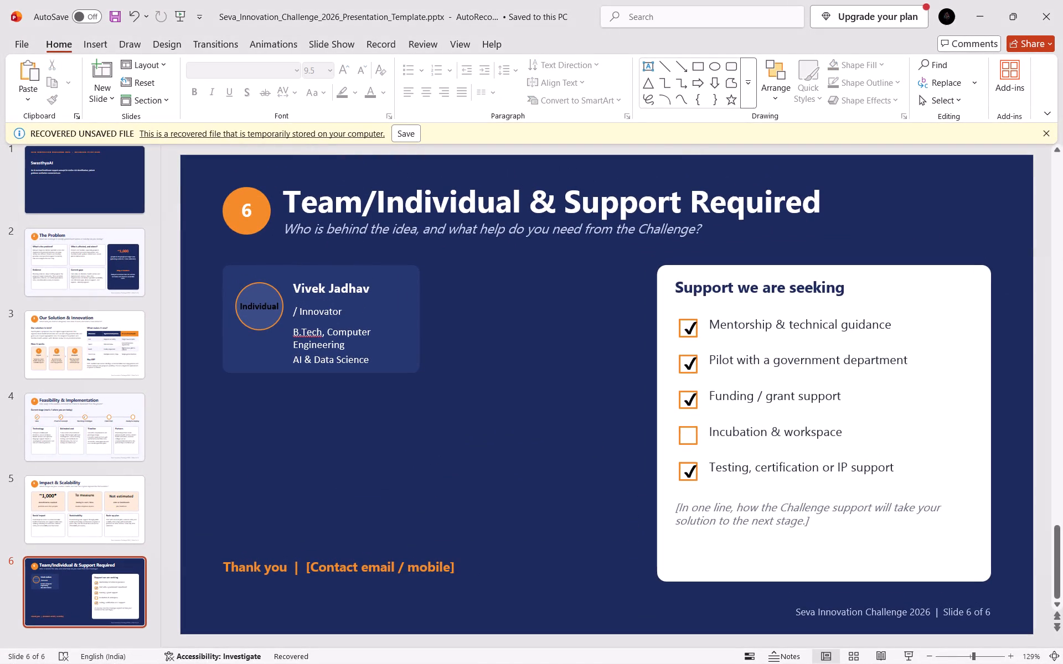
Open the "Thank you | [Contact email / mobile]" line on slide 6 for editing.
left_click(366, 562)
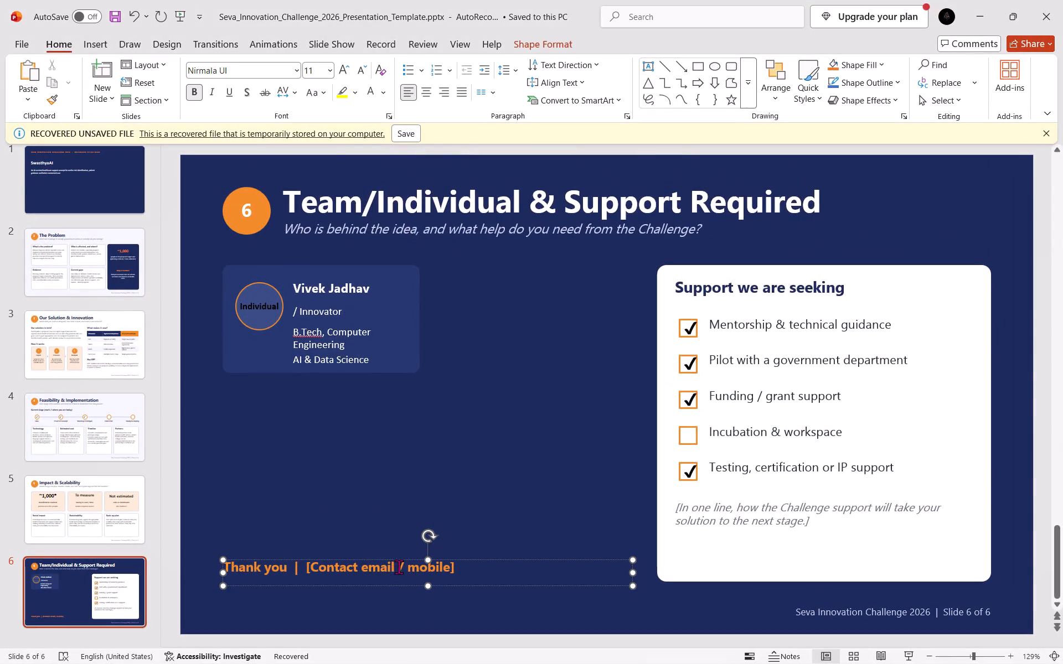
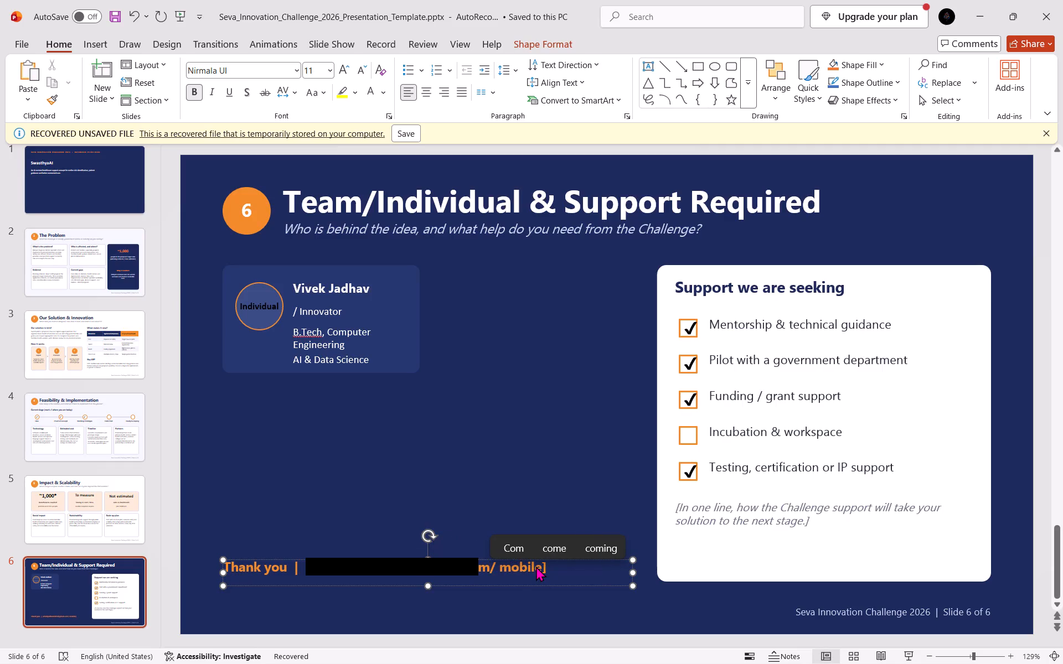
Move the text cursor through the remaining "mobile]" placeholder in slide 6's "Thank you" contact line to edit it.
key("Right")
key("Right")
key("Right")
key("Right")
key("Right")
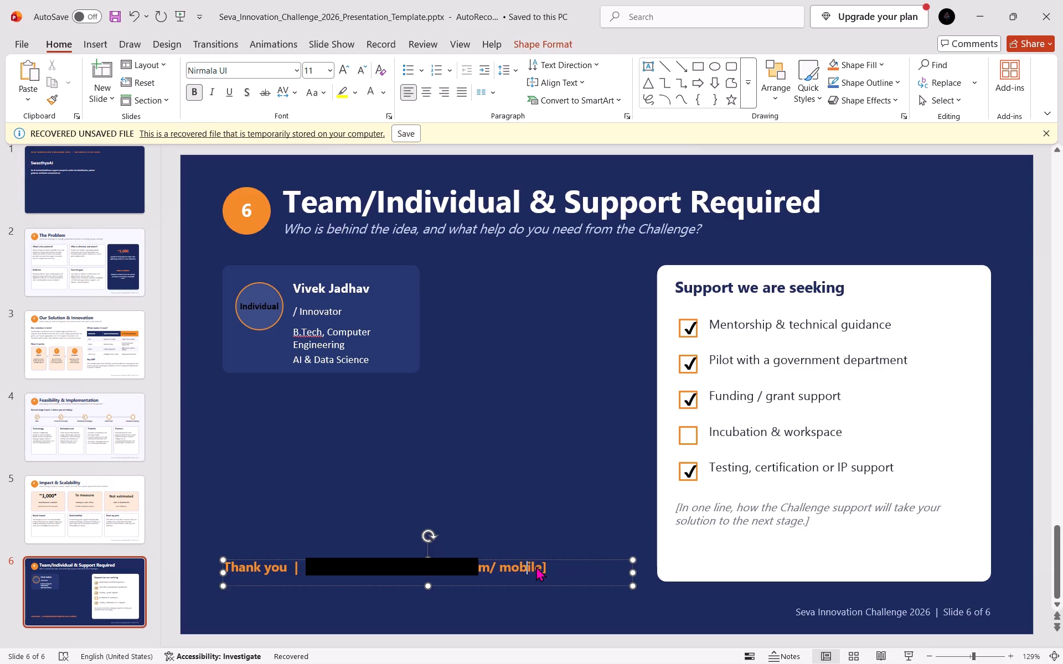
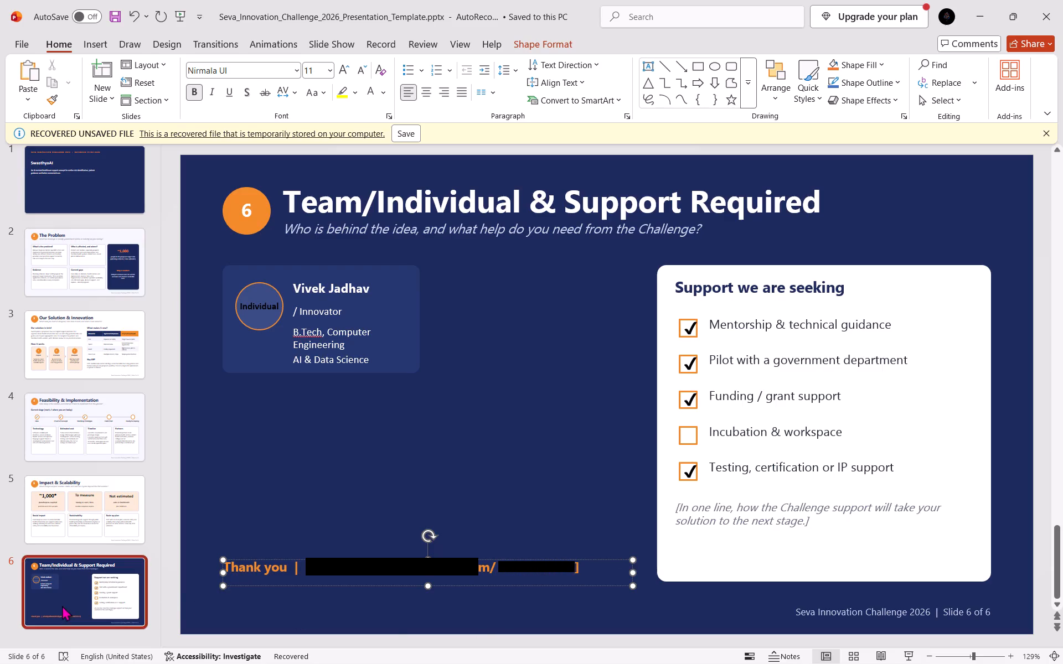
Review the completed slides in reverse order, from Impact & Scalability on slide 5 back to The Problem on slide 2.
scroll(62, 605, "down", 3)
left_click(362, 523)
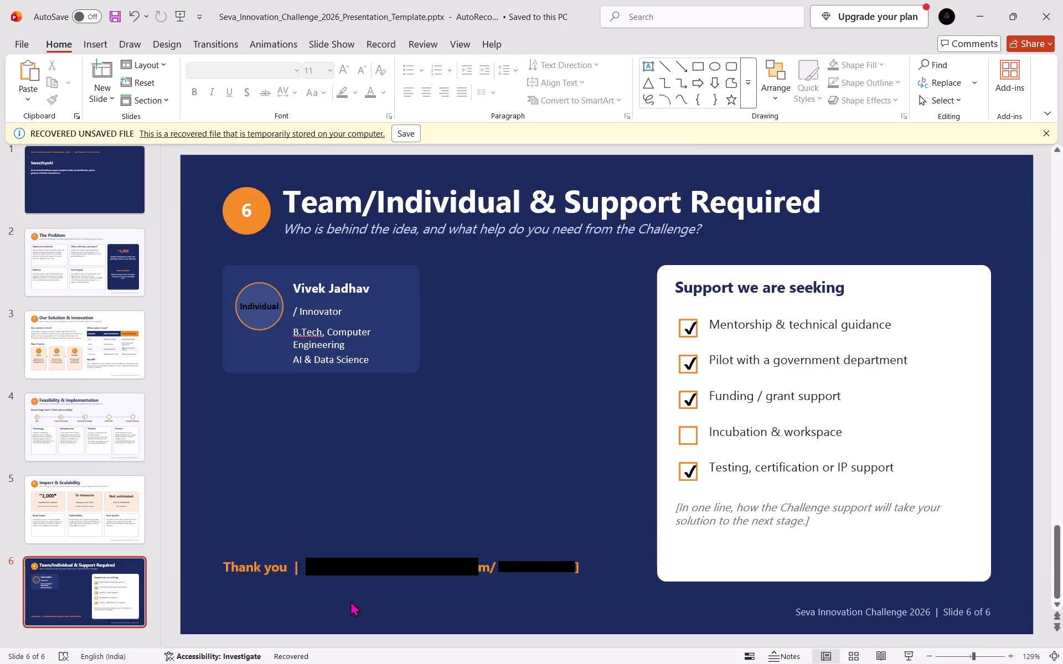
left_click(89, 490)
left_click(94, 448)
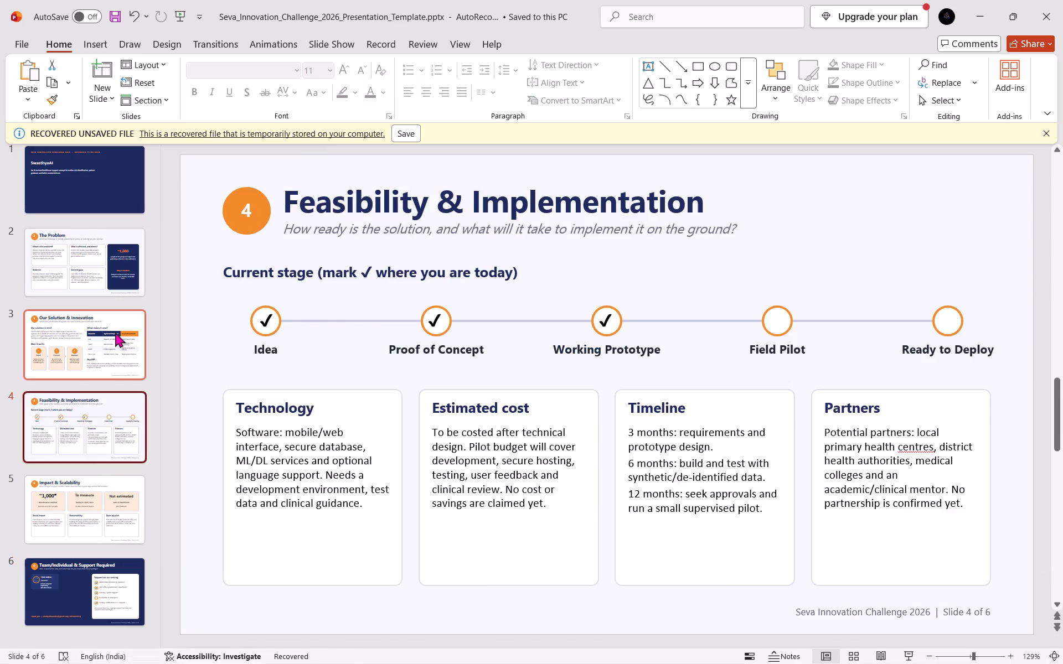
left_click(115, 332)
left_click(95, 272)
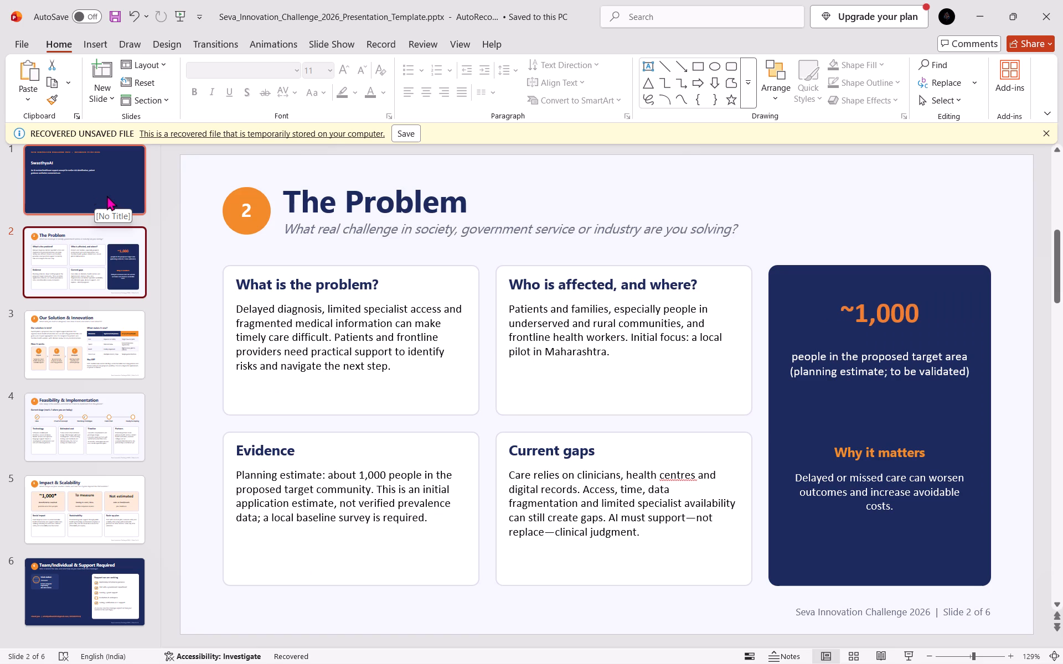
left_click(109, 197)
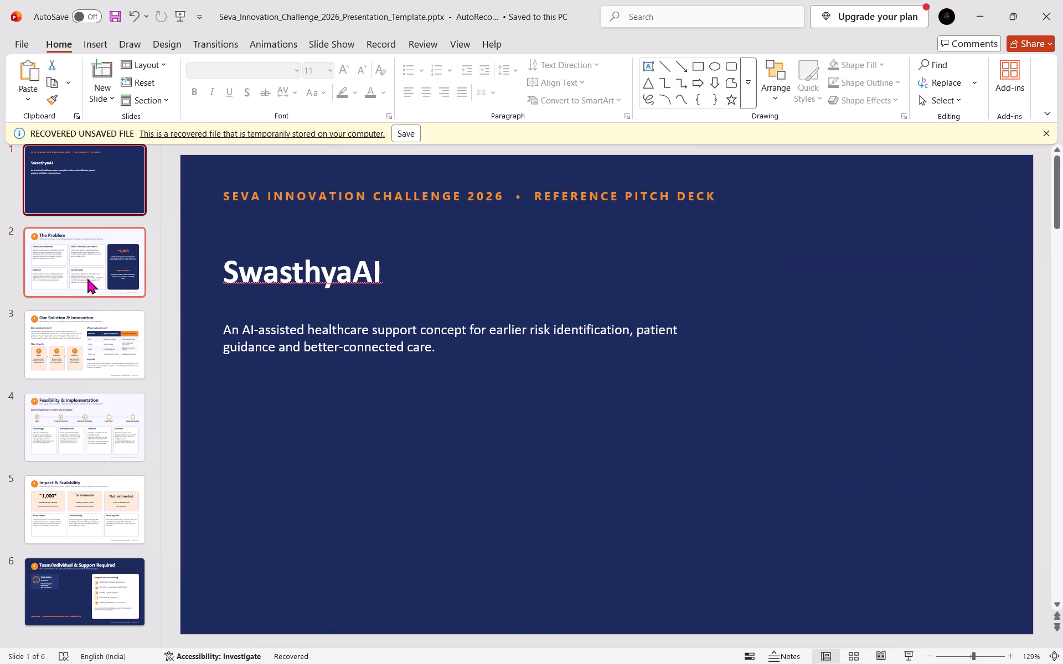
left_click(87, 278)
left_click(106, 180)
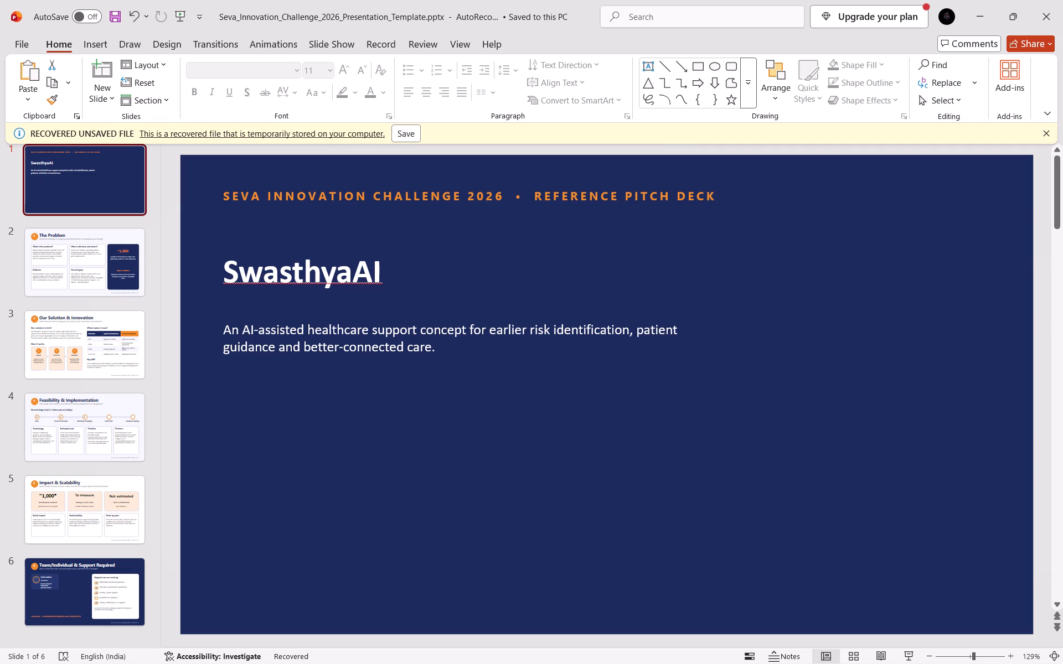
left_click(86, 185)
Start saving a copy of the presentation on this PC and choose the VIVEK folder inside "fiels" as the destination.
left_click(14, 45)
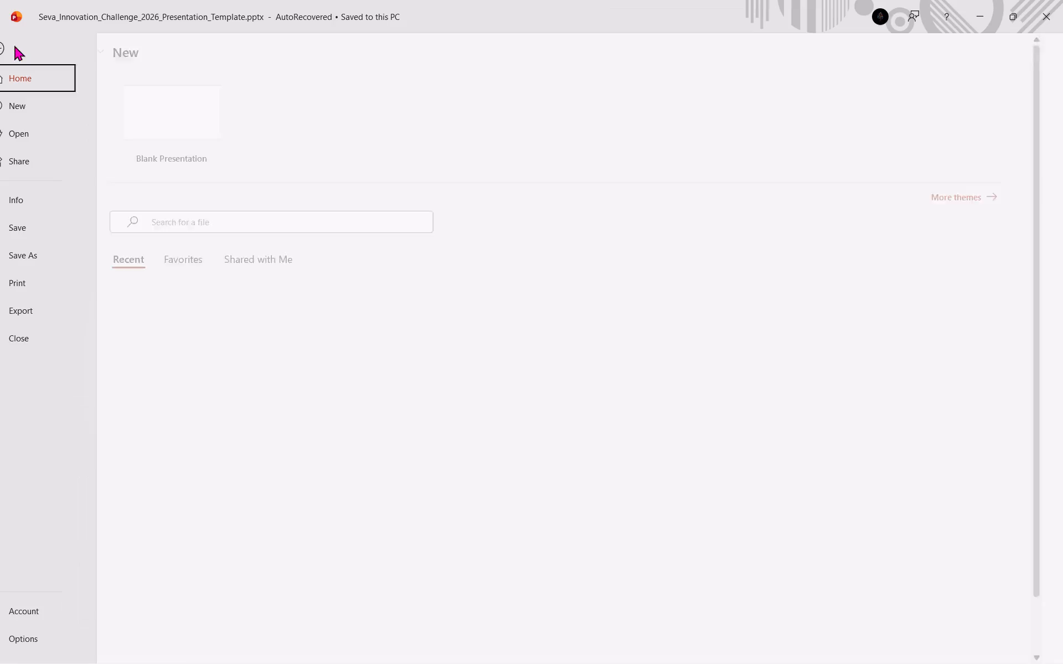
left_click(45, 255)
double_click(233, 304)
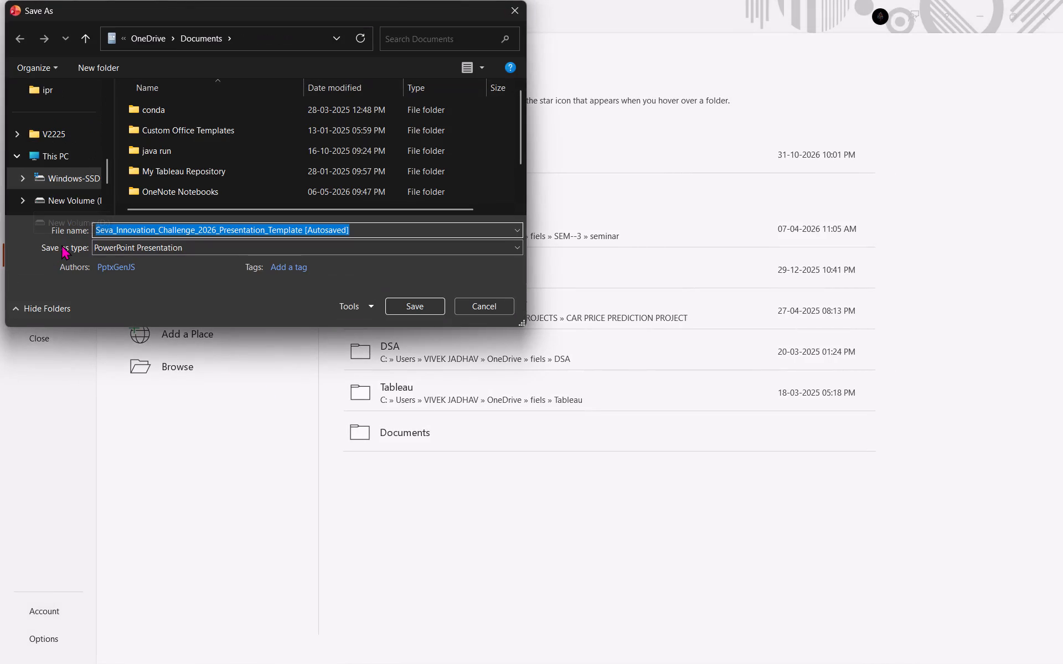
scroll(61, 245, "down", 1)
scroll(61, 177, "down", 6)
scroll(76, 153, "up", 1)
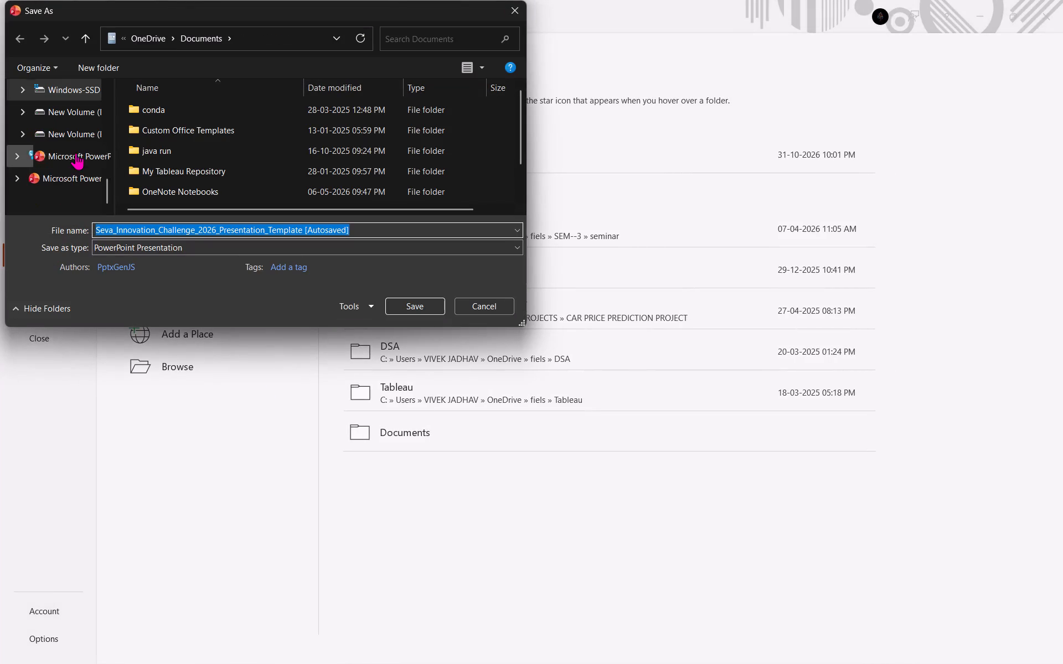
scroll(76, 153, "up", 1)
scroll(76, 153, "right", 2)
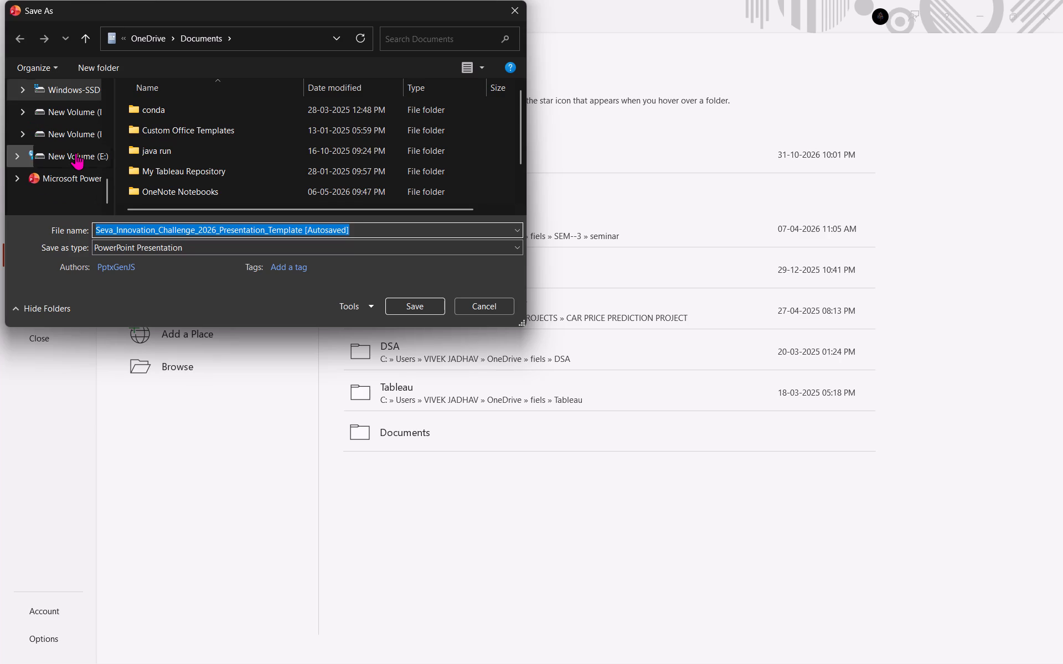
scroll(76, 153, "right", 2)
scroll(76, 153, "up", 2)
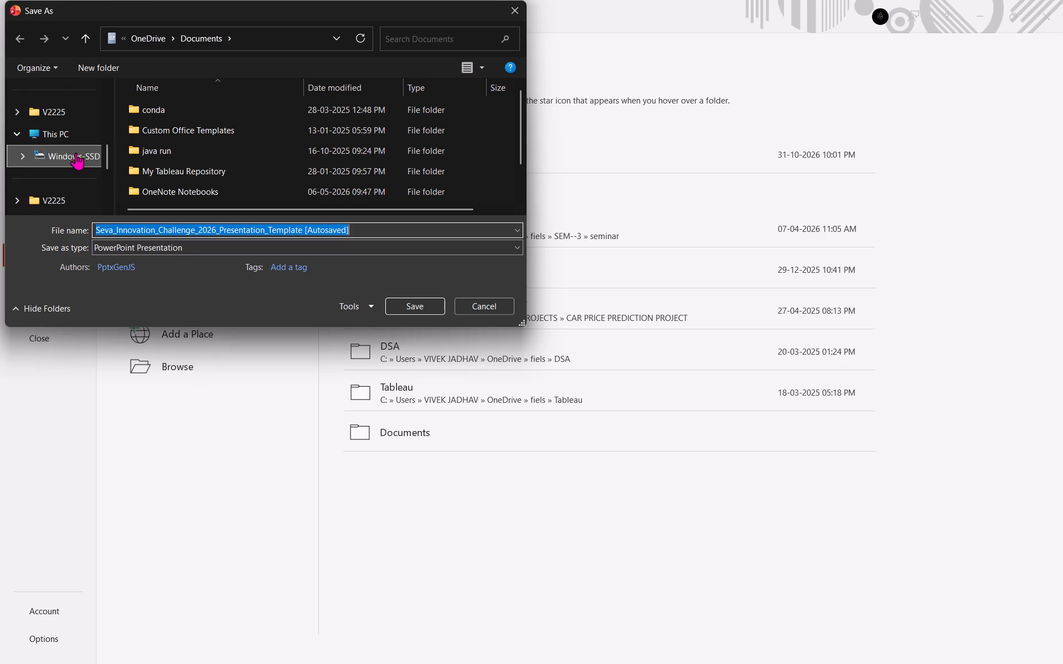
scroll(76, 153, "up", 3)
scroll(76, 153, "down", 1)
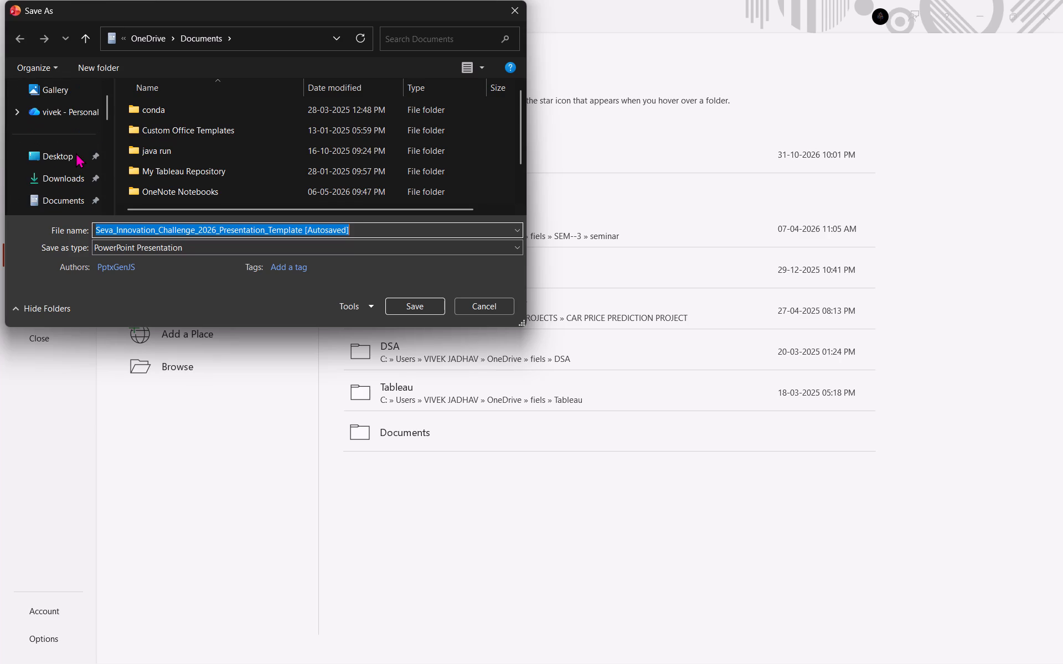
scroll(76, 153, "down", 2)
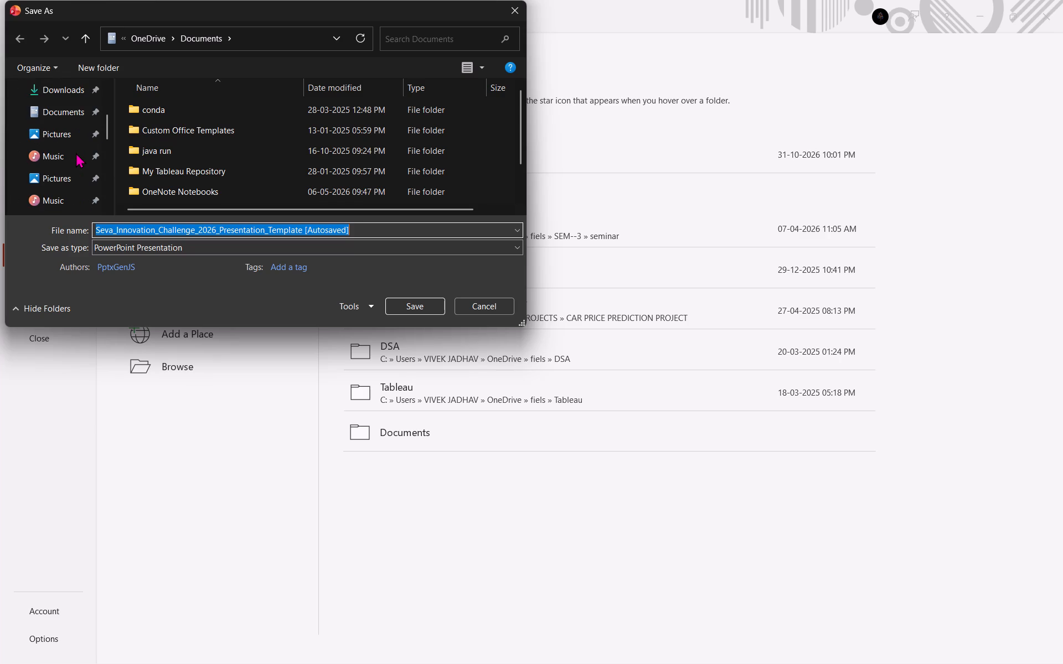
scroll(76, 153, "down", 1)
left_click(57, 152)
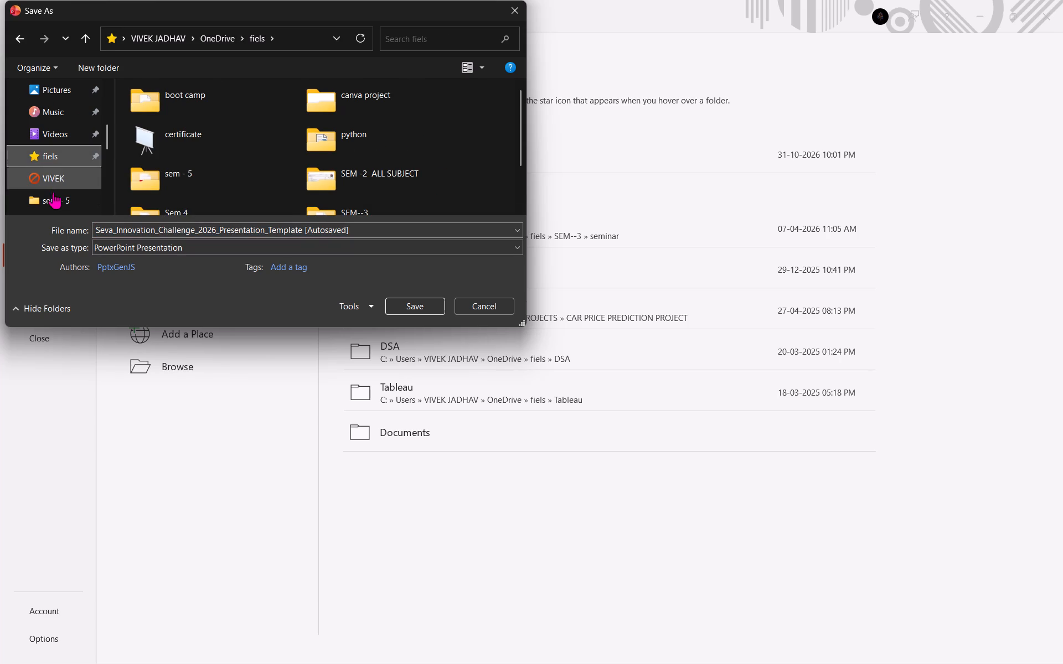
left_click(53, 197)
left_click(69, 154)
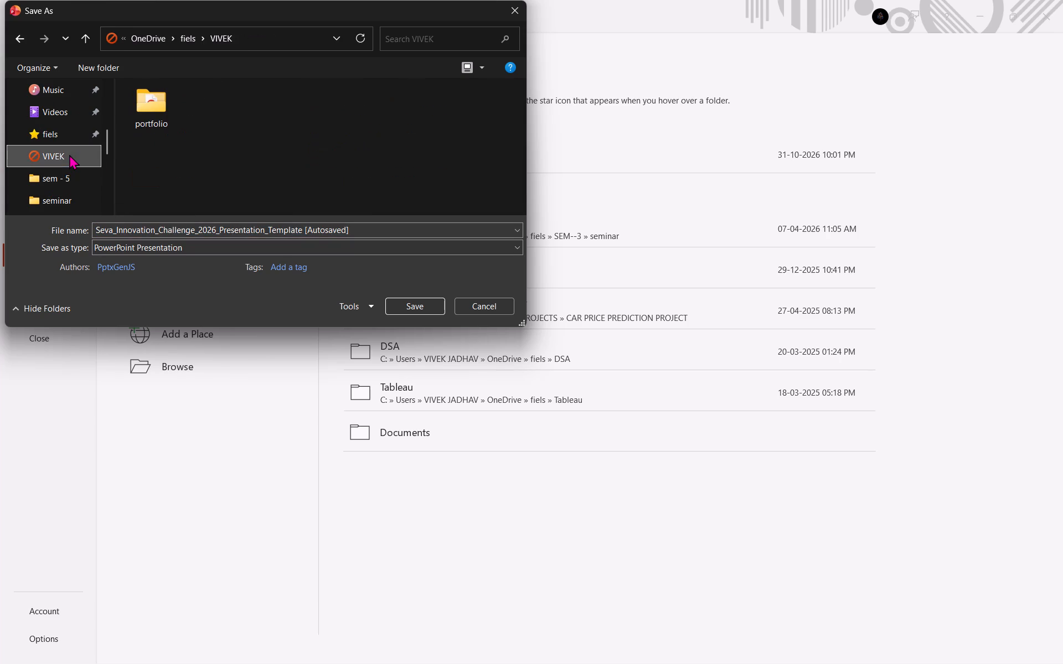
left_click(241, 167)
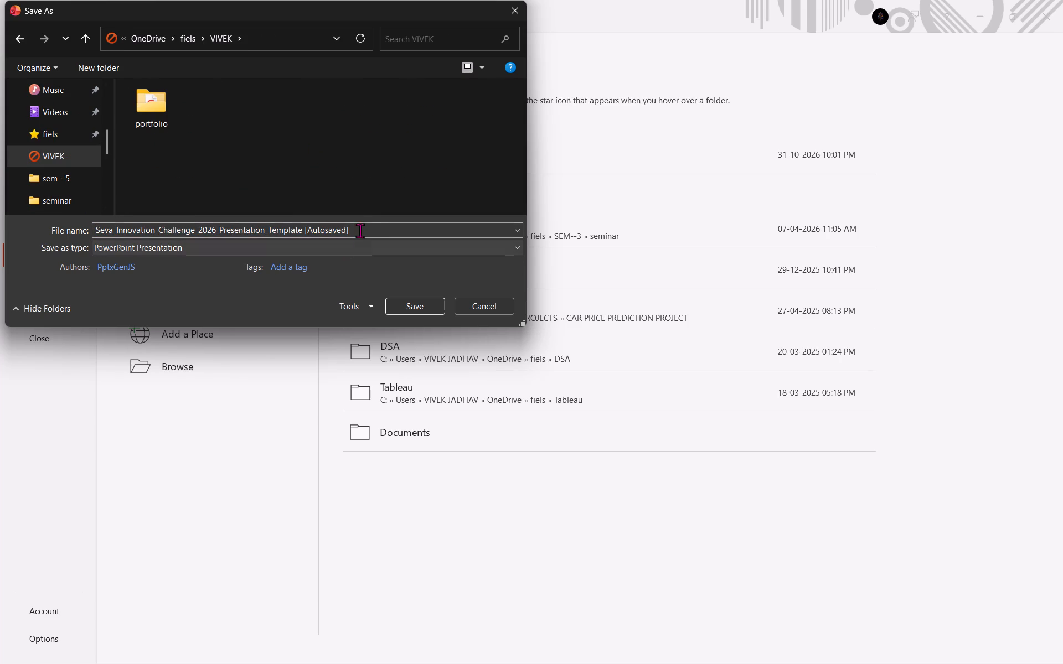
Shorten the file name to Seva_Innovation_Challenge_2026_Presentation.
left_click(361, 226)
left_click(361, 226)
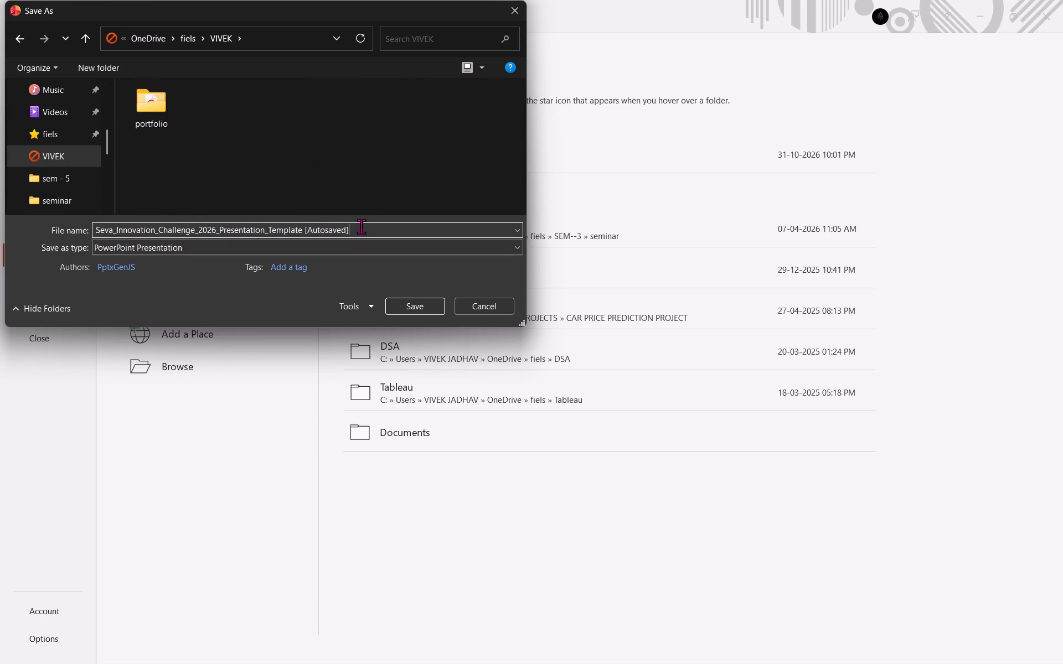
key("BackSpace")
key("BackSpace")
key("BackSpace")
key("BackSpace")
key("BackSpace")
key("BackSpace")
key("BackSpace")
key("BackSpace")
key("BackSpace")
key("BackSpace")
key("BackSpace")
key("BackSpace")
key("BackSpace")
key("BackSpace")
key("BackSpace")
key("BackSpace")
key("BackSpace")
key("BackSpace")
key("BackSpace")
key("BackSpace")
key("BackSpace")
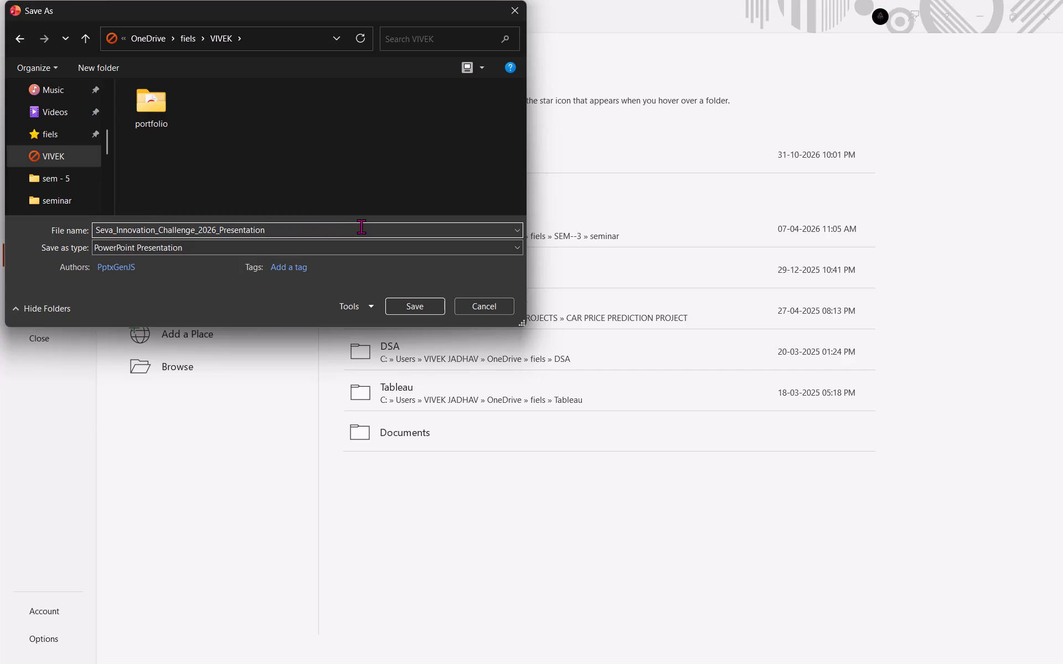
Set the file type to PDF and save the presentation in the chosen folder.
left_click(362, 245)
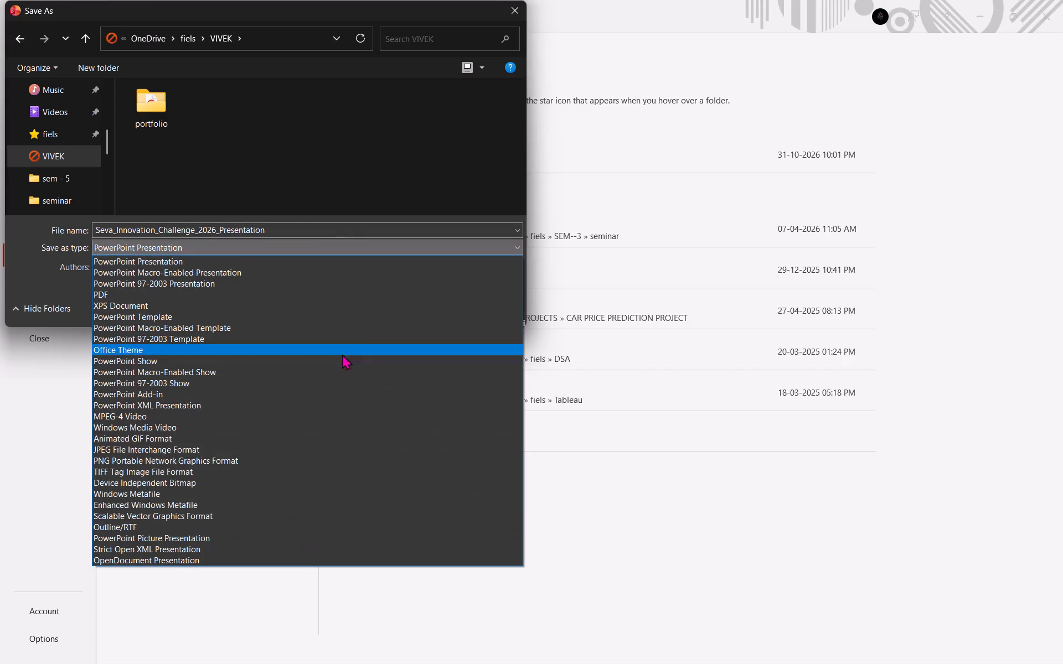
left_click(376, 297)
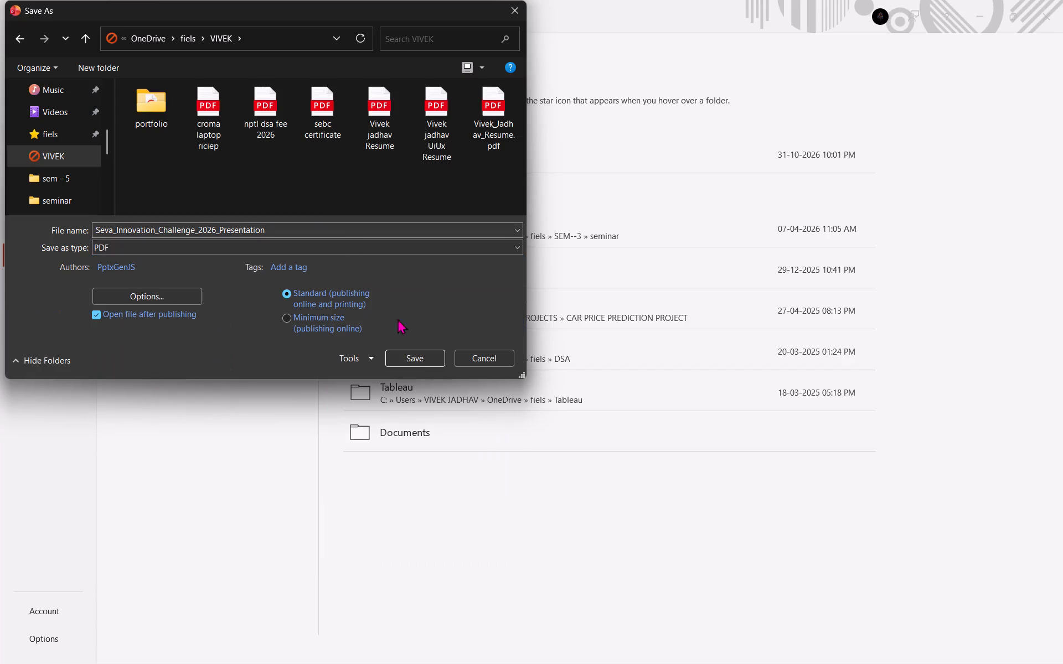
left_click(422, 360)
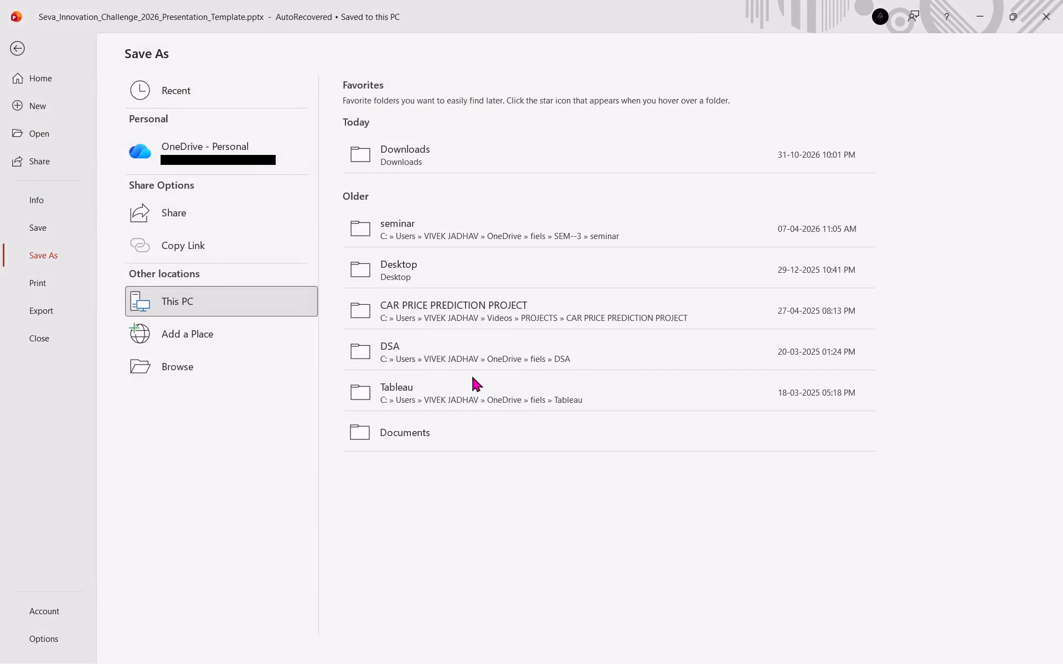
Look through the exported PDF from the title page to the "Team/Individual & Support Required" page.
scroll(584, 506, "down", 1)
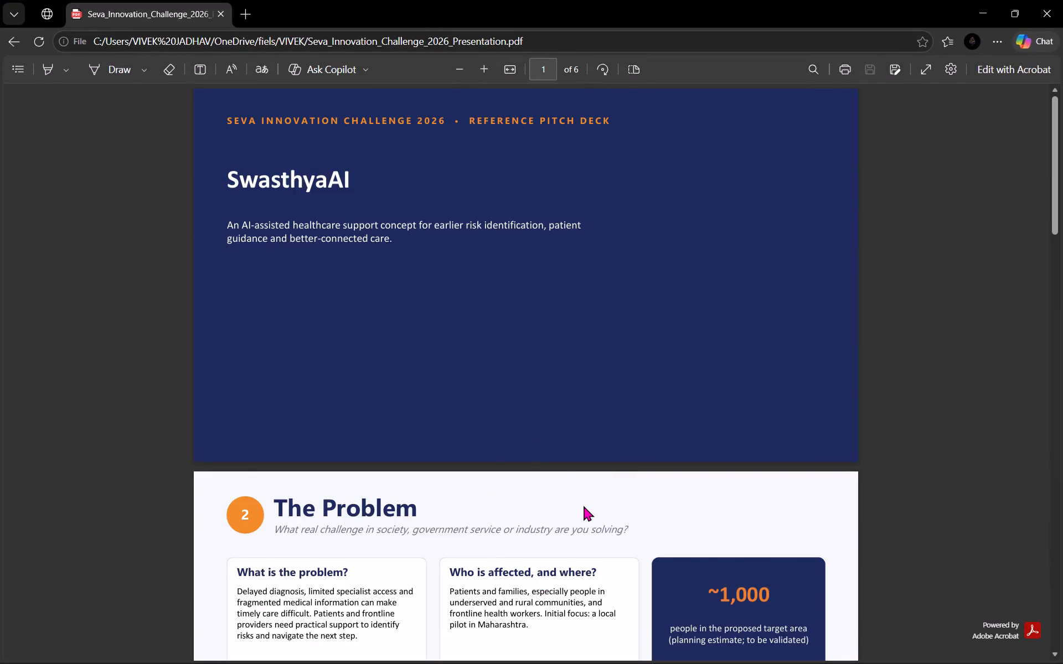
scroll(584, 506, "down", 17)
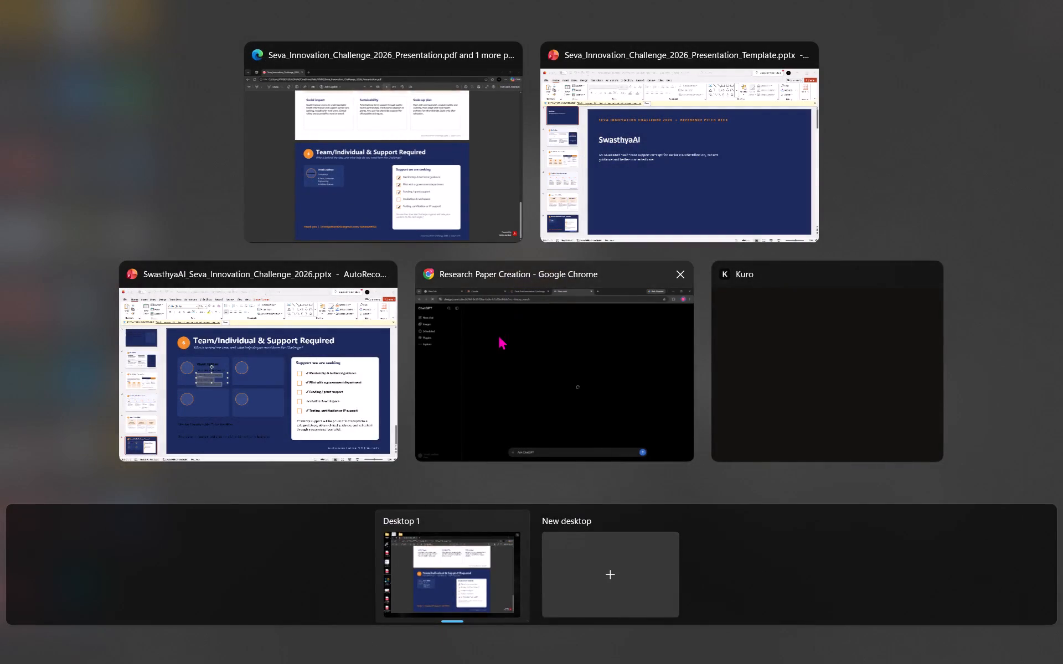
Switch to the Seva First Innovation Challenge application form in Chrome and examine the fields of "About the proposal section".
left_click(498, 335)
left_click(436, 4)
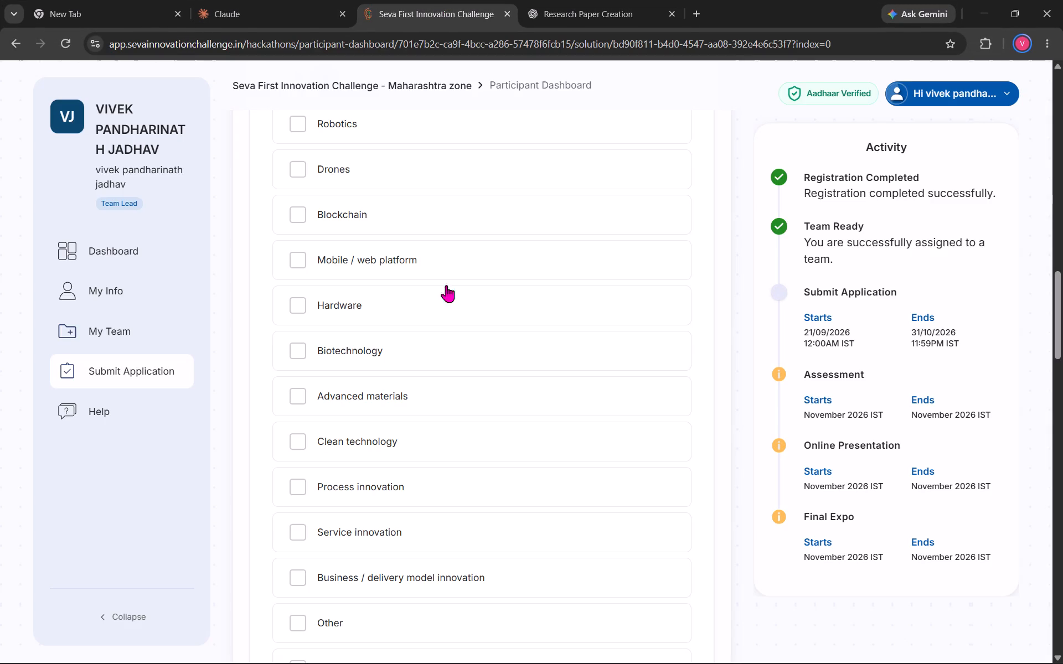
scroll(480, 266, "up", 9)
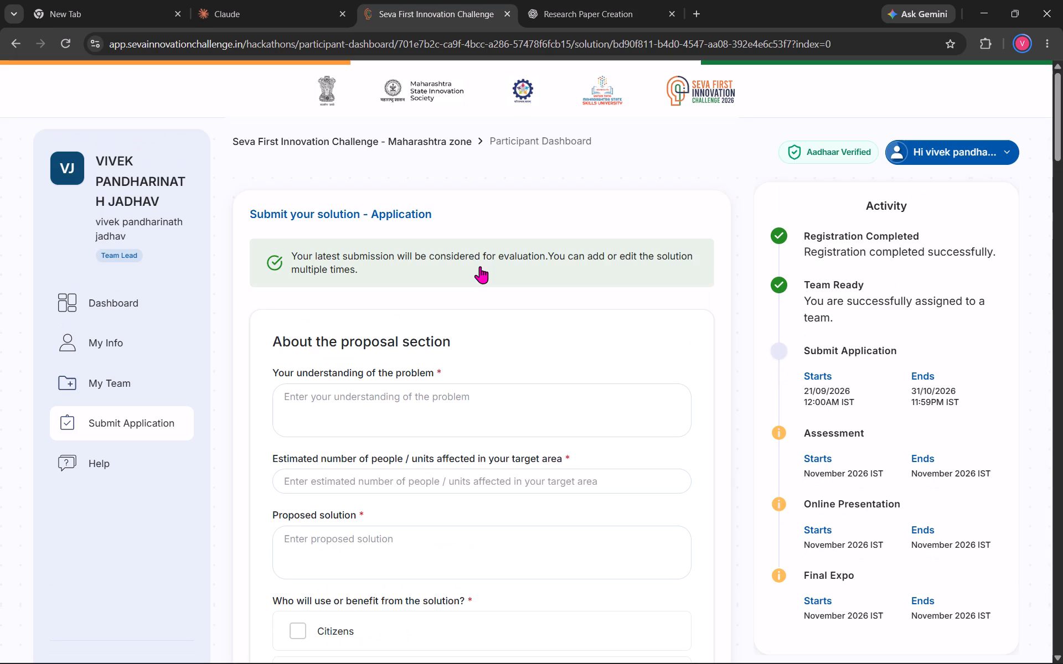
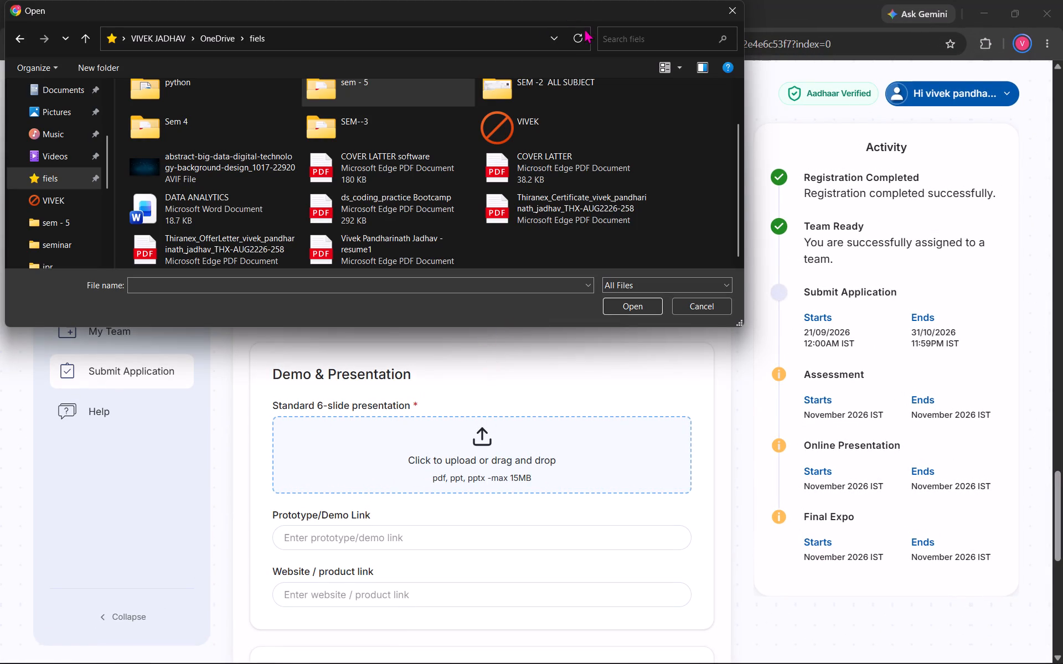
Search the fiels folder for "seva" and upload the Seva_Innovation_Challenge_2026_Presentation PDF as the Standard 6-slide presentation.
left_click(615, 40)
type("seva")
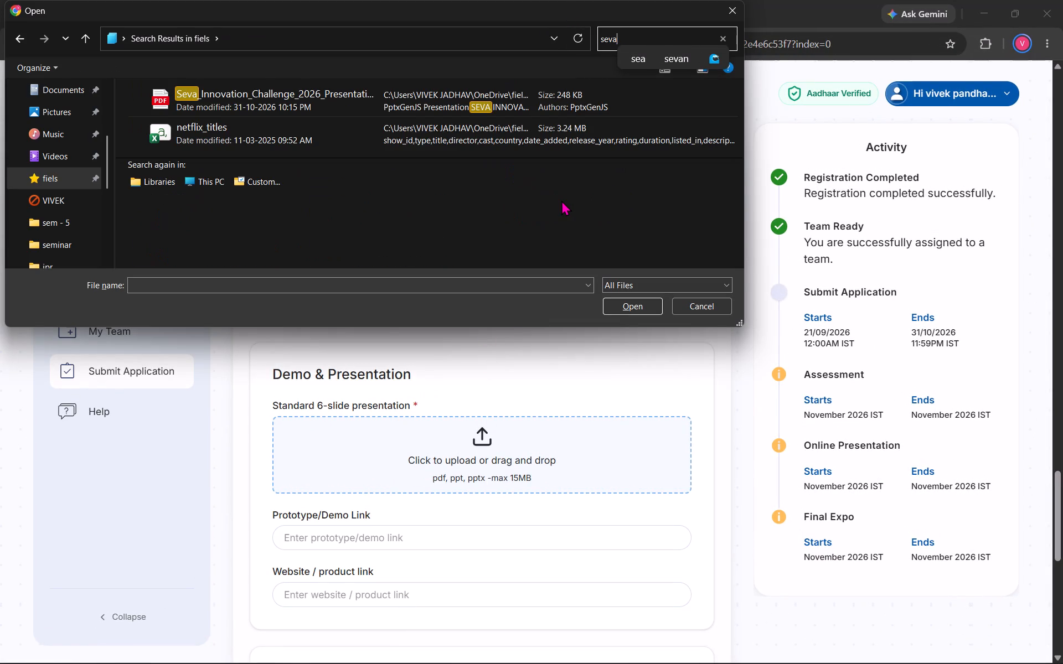
double_click(313, 106)
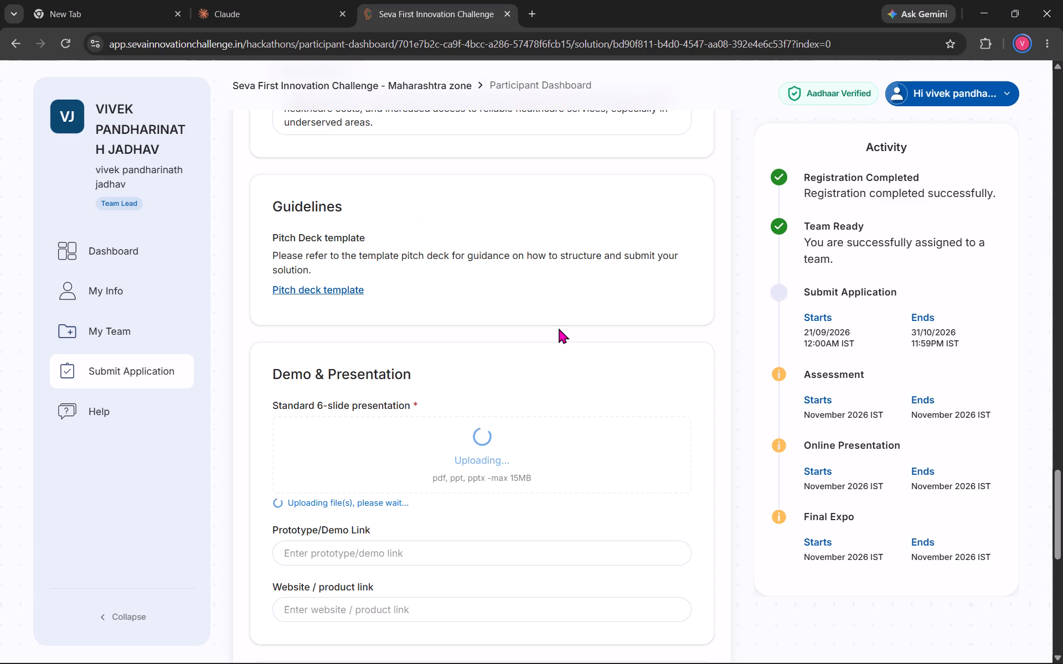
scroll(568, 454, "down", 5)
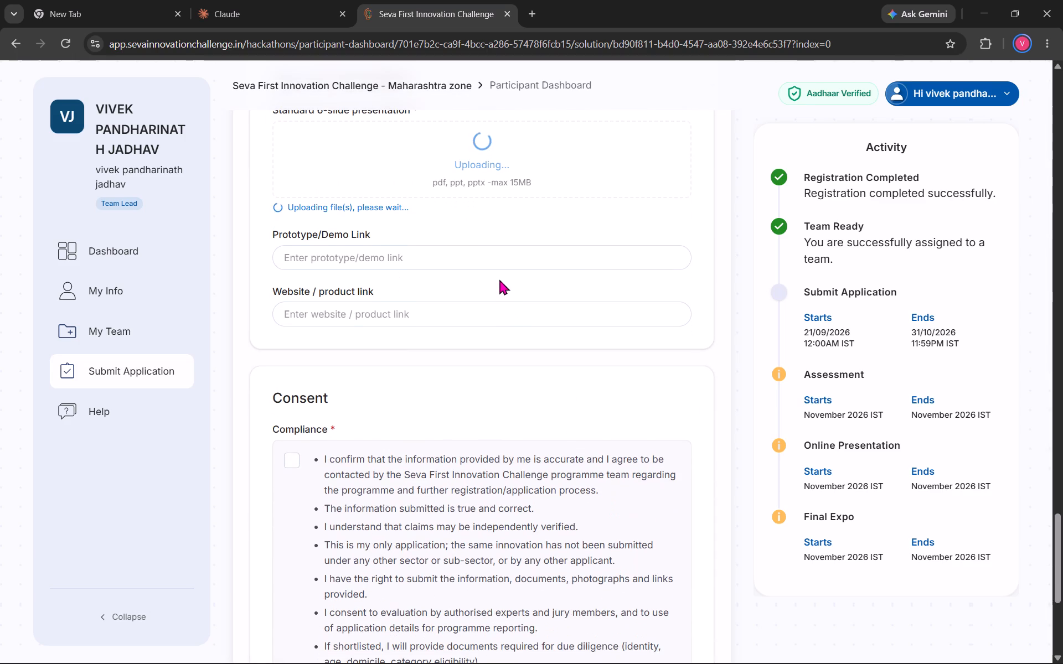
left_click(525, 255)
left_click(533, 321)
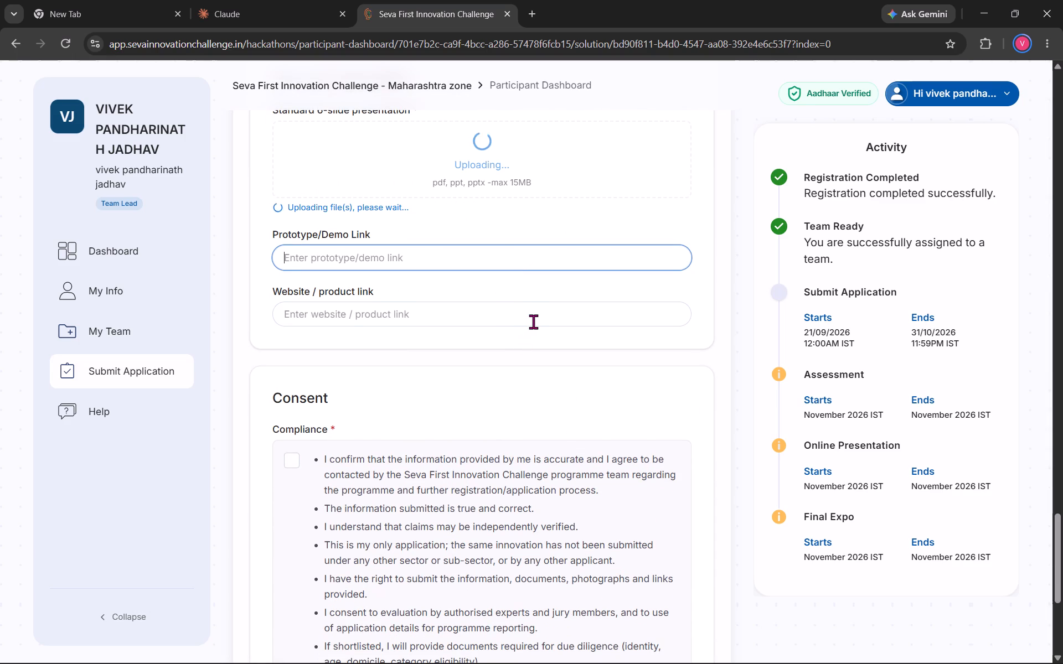
Agree to the Compliance declaration in the Consent section.
scroll(533, 321, "down", 2)
left_click(533, 321)
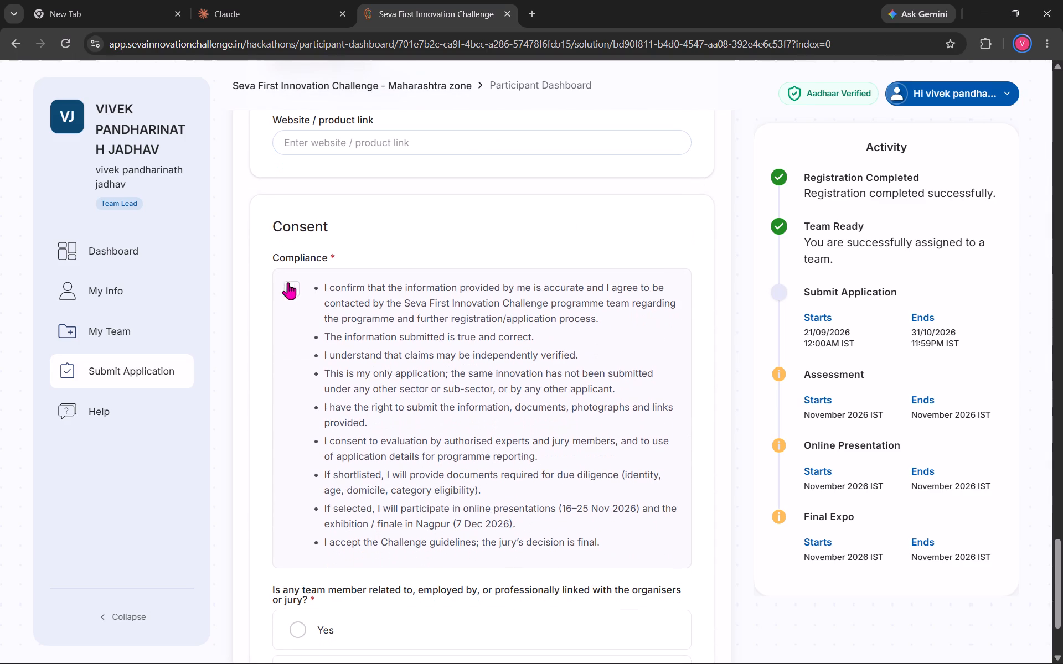
left_click(308, 292)
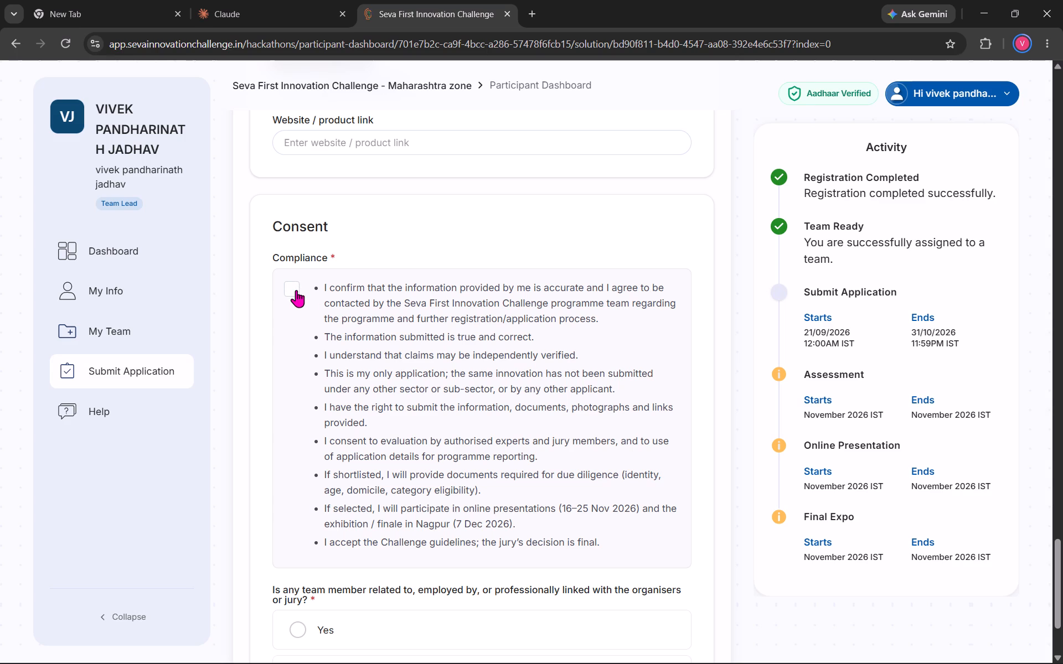
left_click(296, 290)
left_click(453, 336)
left_click_drag(472, 347, 455, 368)
double_click(455, 368)
left_click_drag(455, 368, 461, 376)
left_click(461, 376)
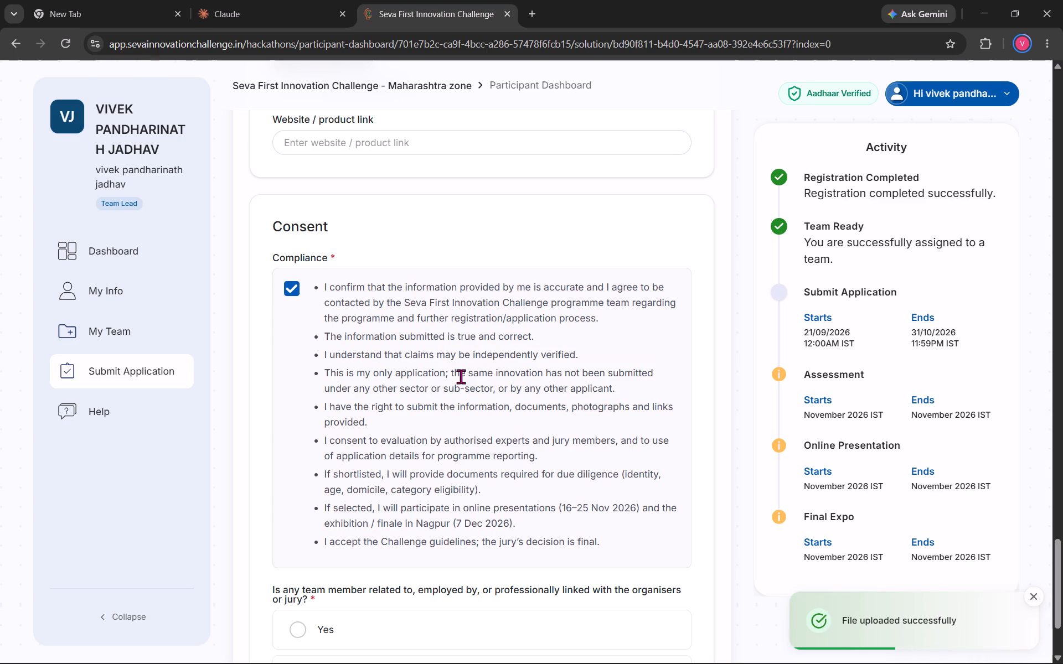
Read through the Compliance declaration's points, including the due diligence documents and the online presentation and finale terms.
scroll(471, 390, "down", 1)
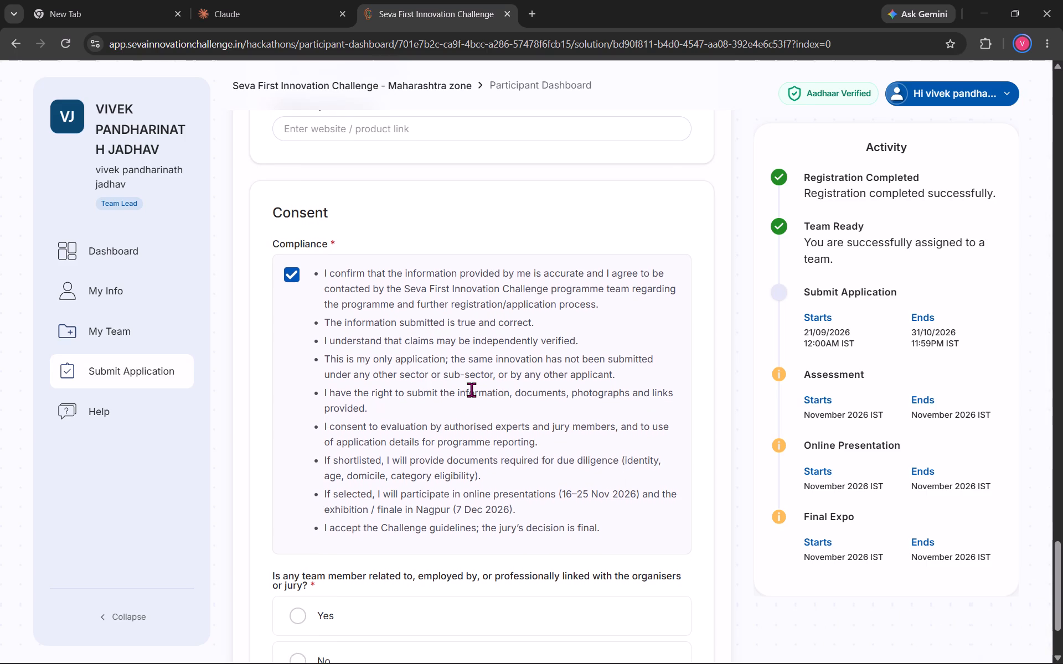
scroll(471, 390, "down", 2)
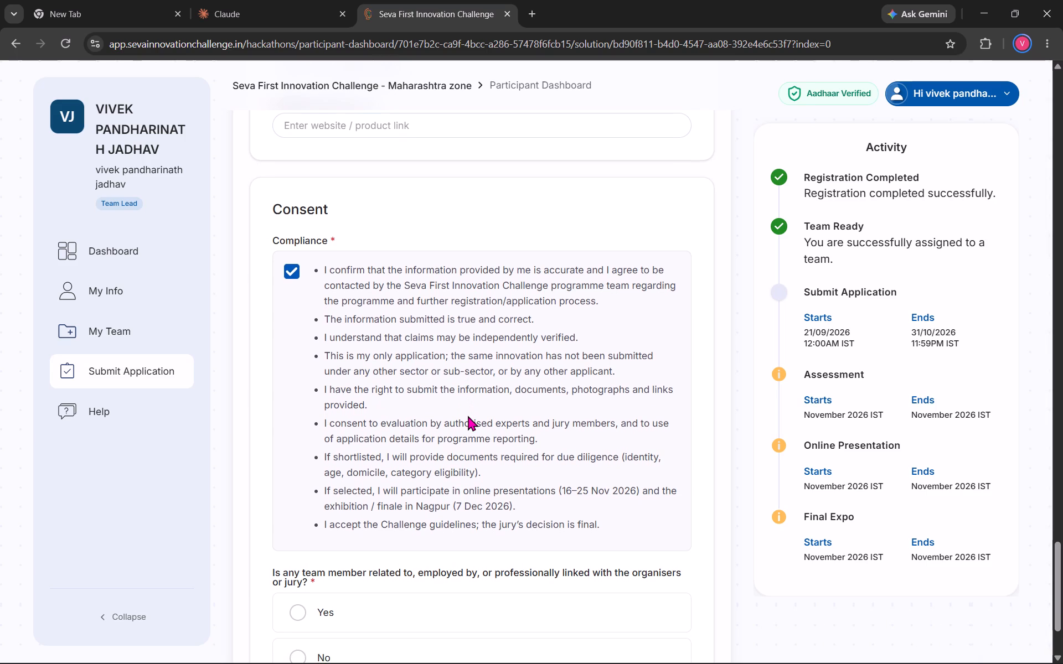
scroll(468, 416, "down", 2)
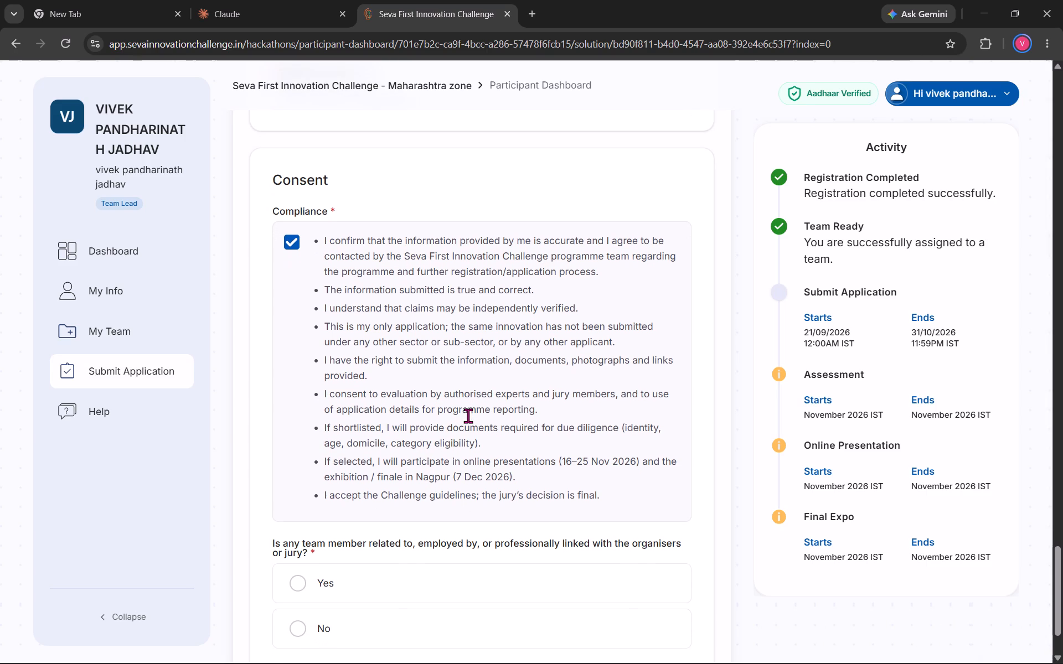
scroll(468, 416, "down", 2)
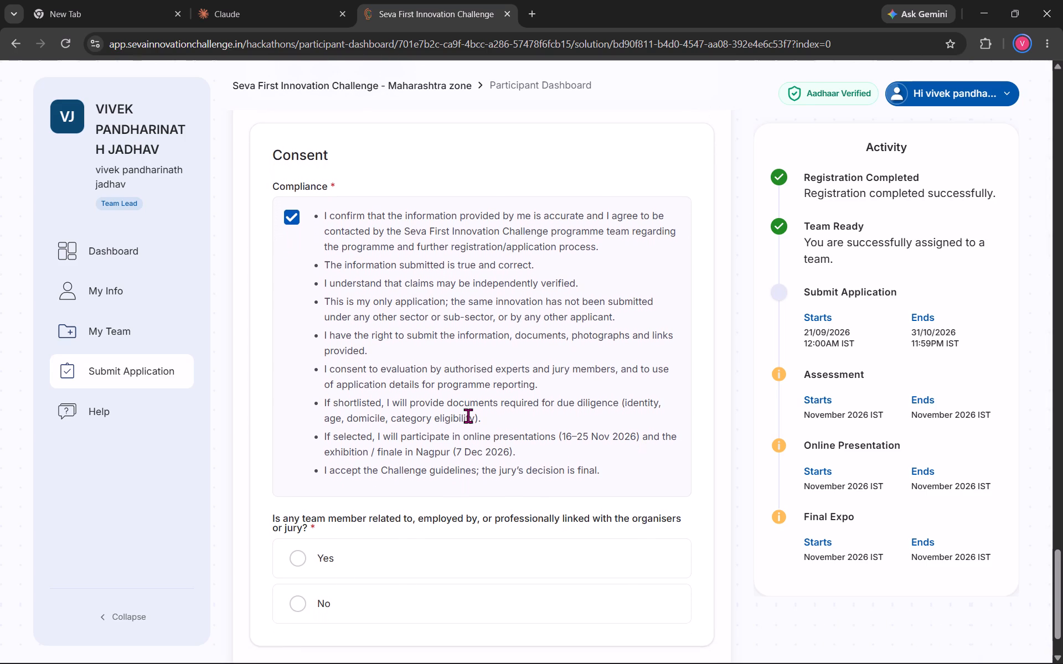
scroll(430, 406, "down", 1)
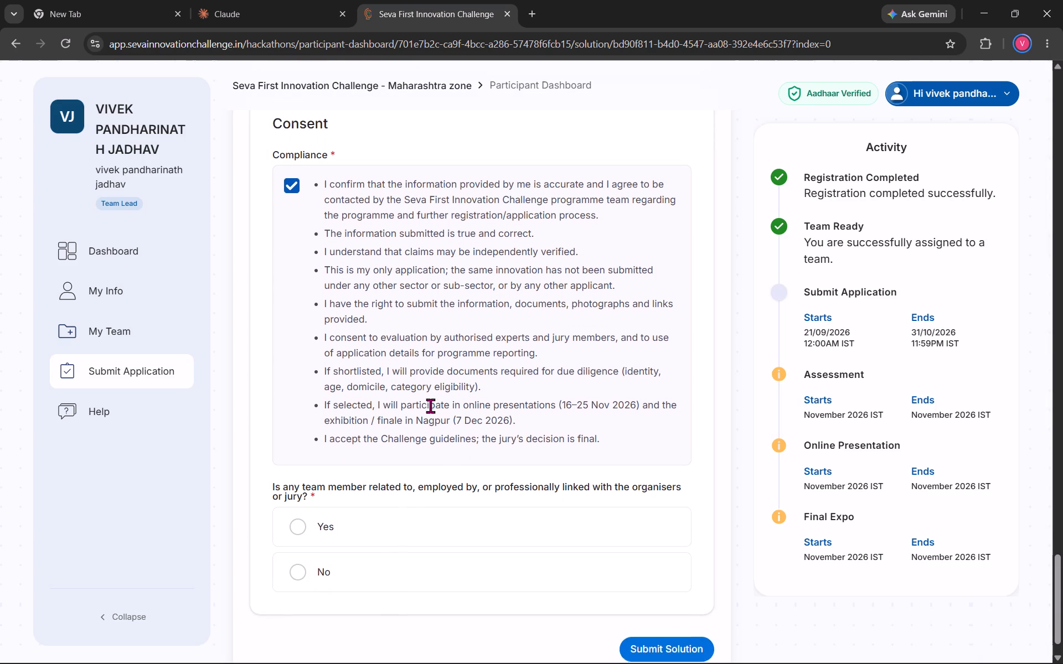
scroll(430, 406, "down", 2)
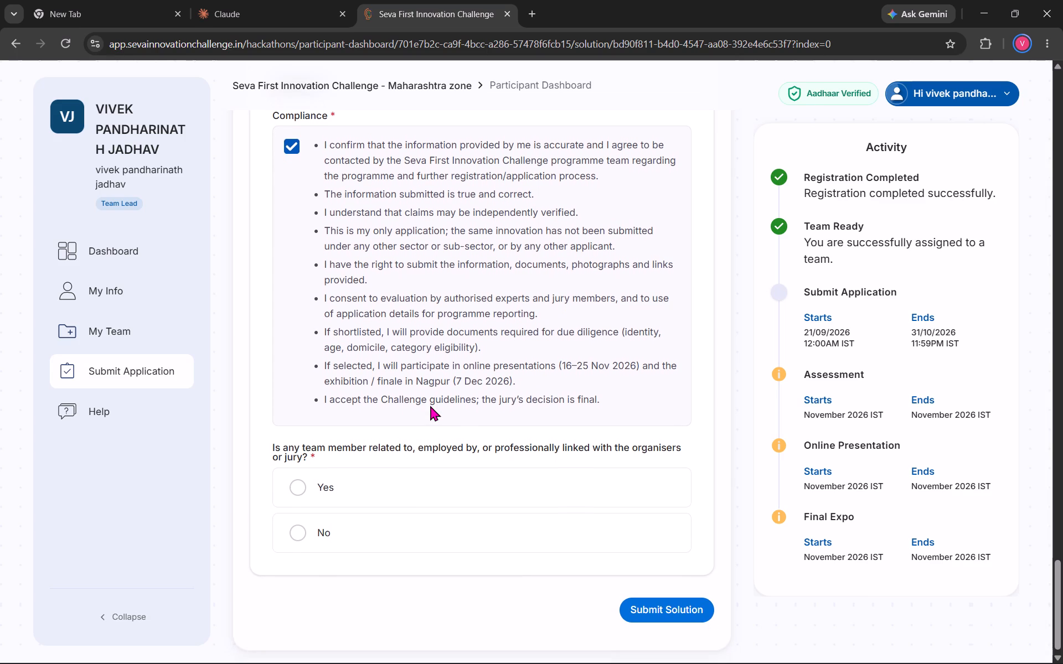
scroll(430, 406, "down", 1)
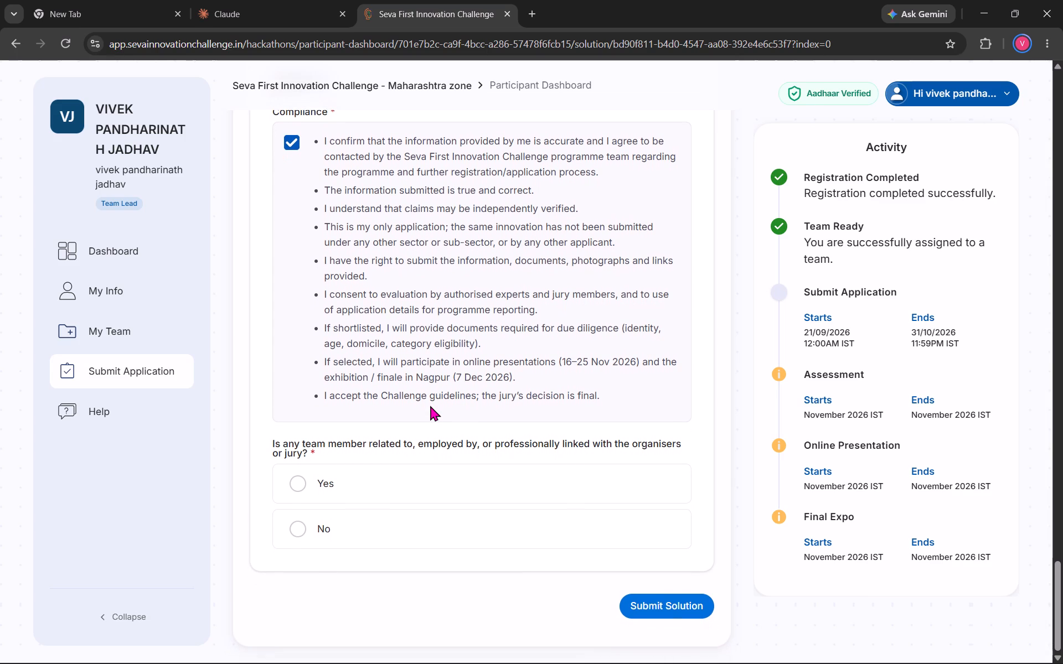
scroll(430, 406, "down", 1)
left_click_drag(372, 328, 420, 360)
left_click(420, 360)
left_click_drag(360, 342, 415, 346)
left_click_drag(415, 346, 475, 344)
triple_click(475, 344)
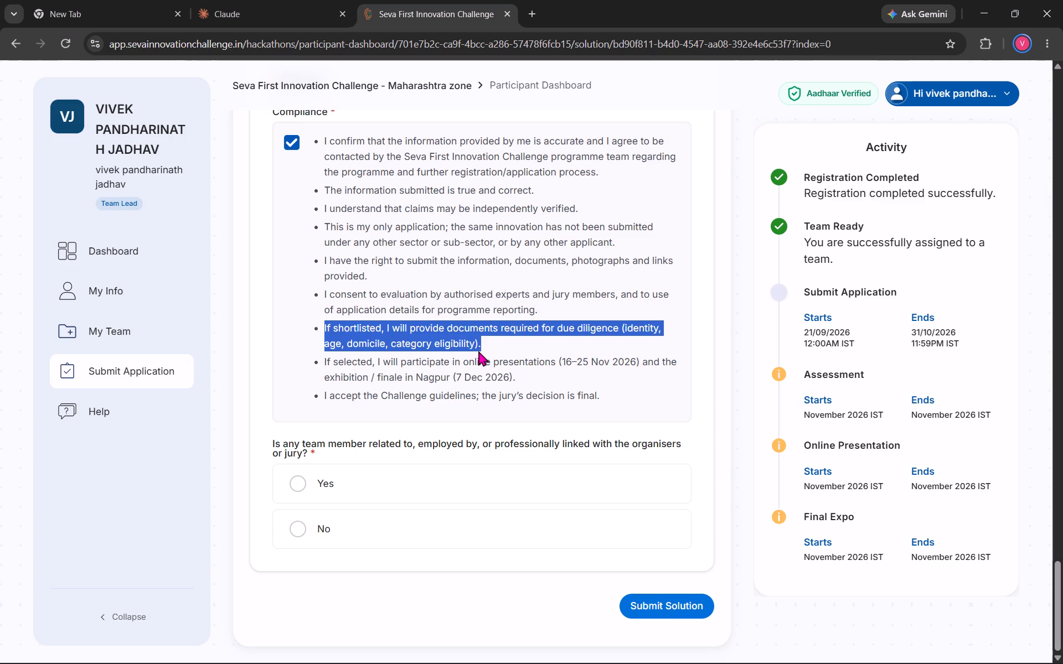
left_click(479, 351)
left_click(482, 352)
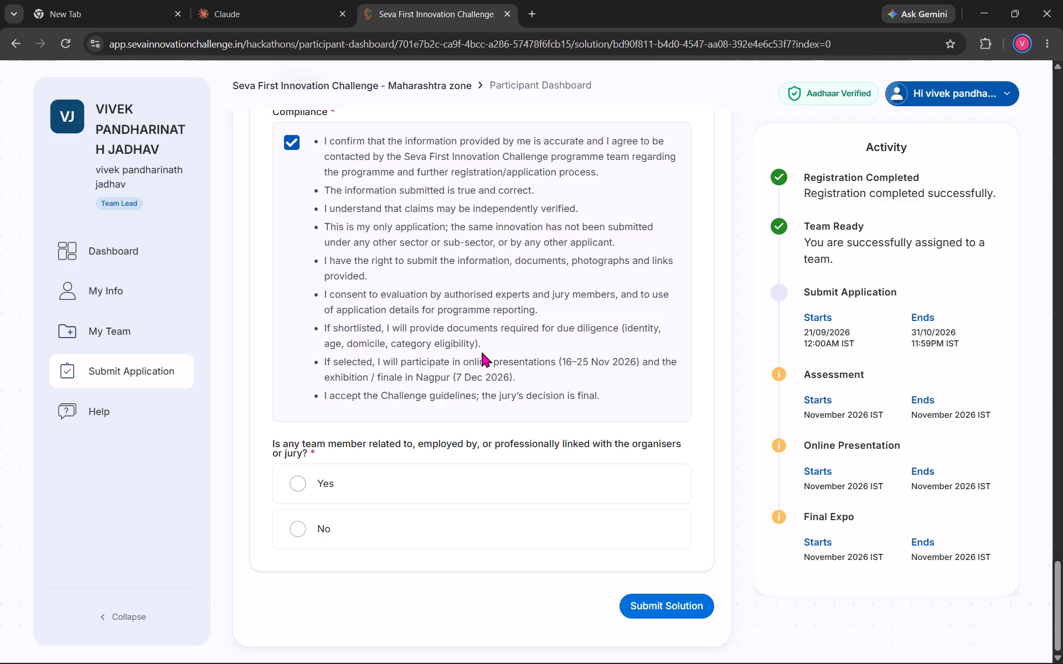
left_click(478, 354)
left_click_drag(478, 354, 465, 356)
left_click(465, 356)
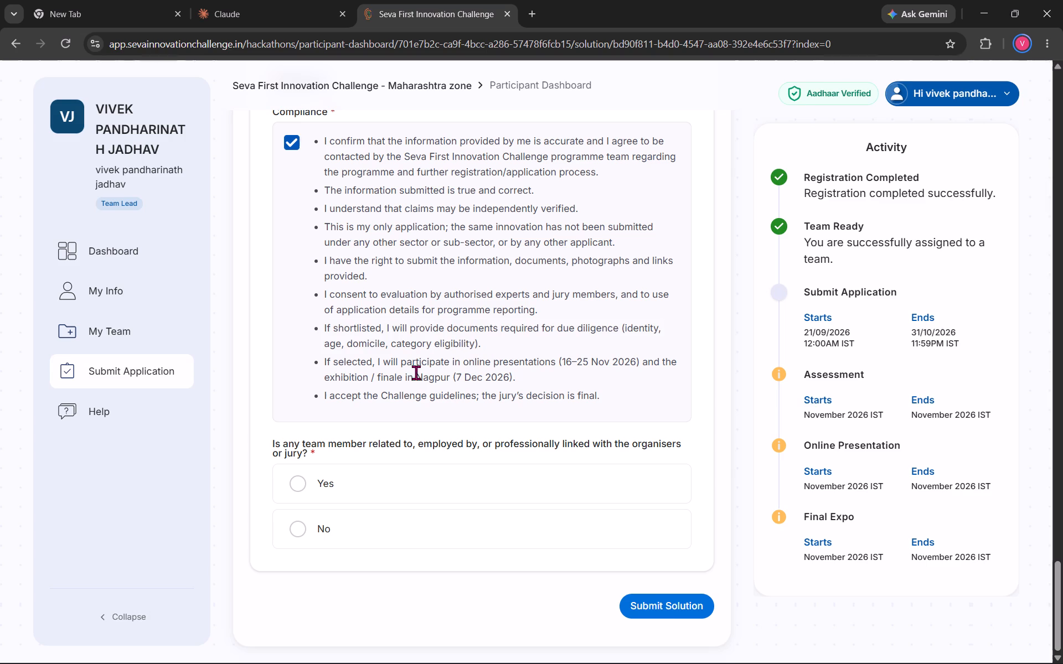
left_click_drag(379, 371, 413, 386)
left_click(413, 386)
Answer No to whether any team member is related to, employed by or professionally linked with the organisers or jury.
scroll(455, 391, "down", 1)
scroll(381, 504, "down", 2)
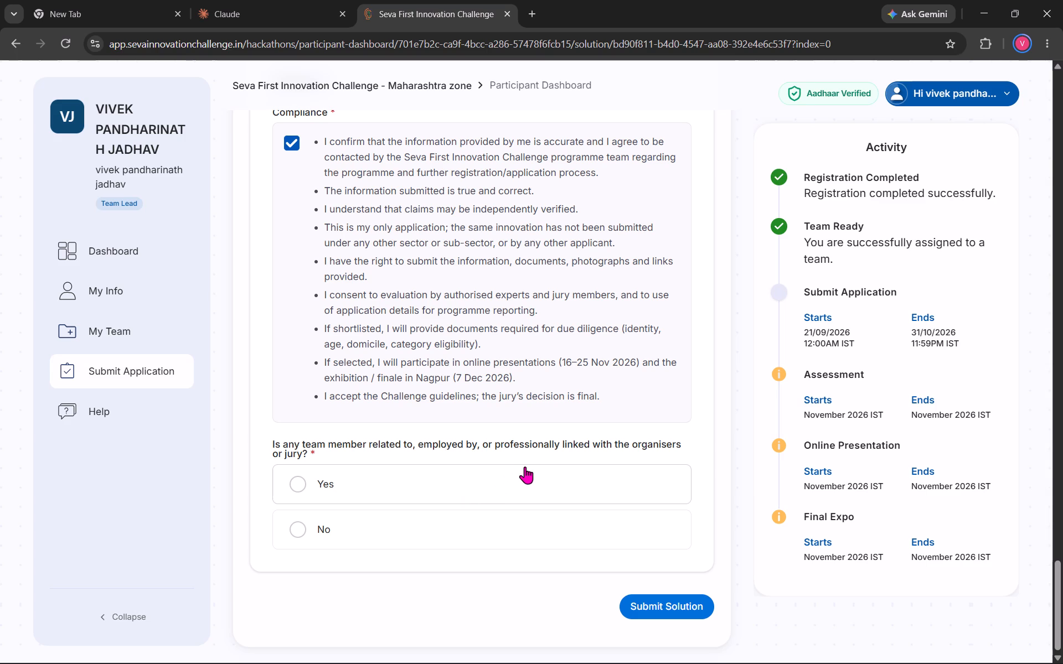
left_click(455, 522)
Submit the solution and dismiss the submission dialog.
scroll(545, 527, "down", 4)
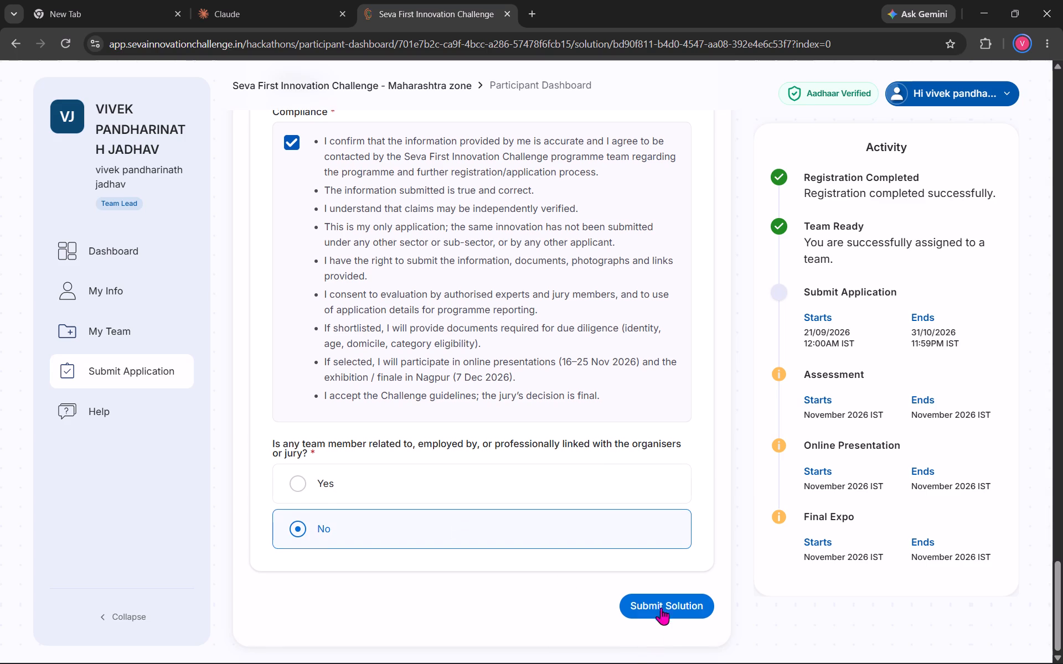
left_click(663, 600)
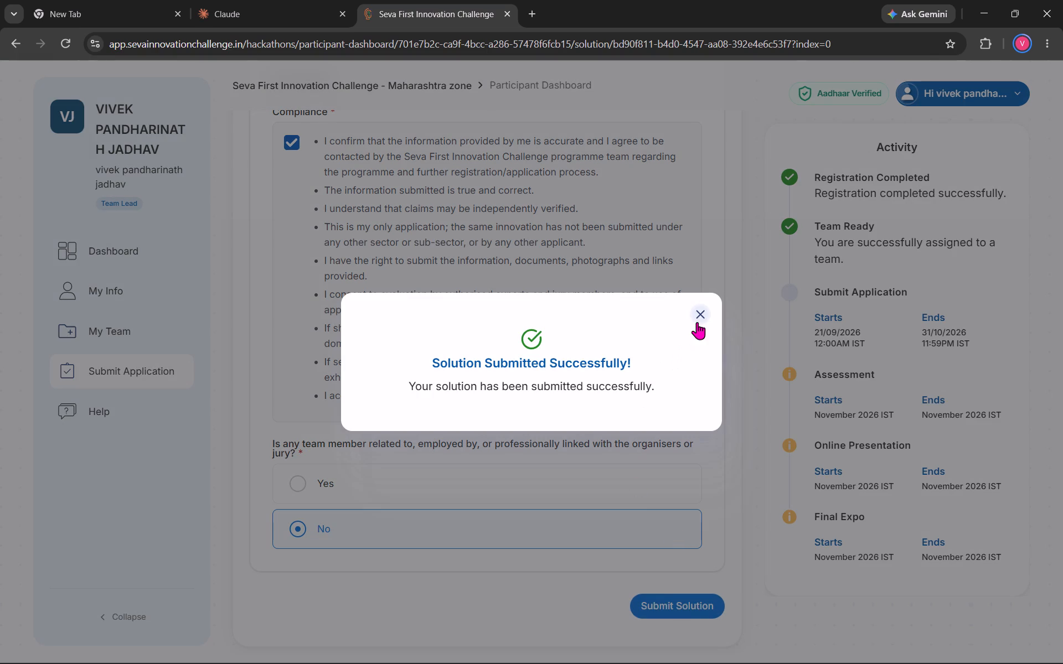
left_click(698, 317)
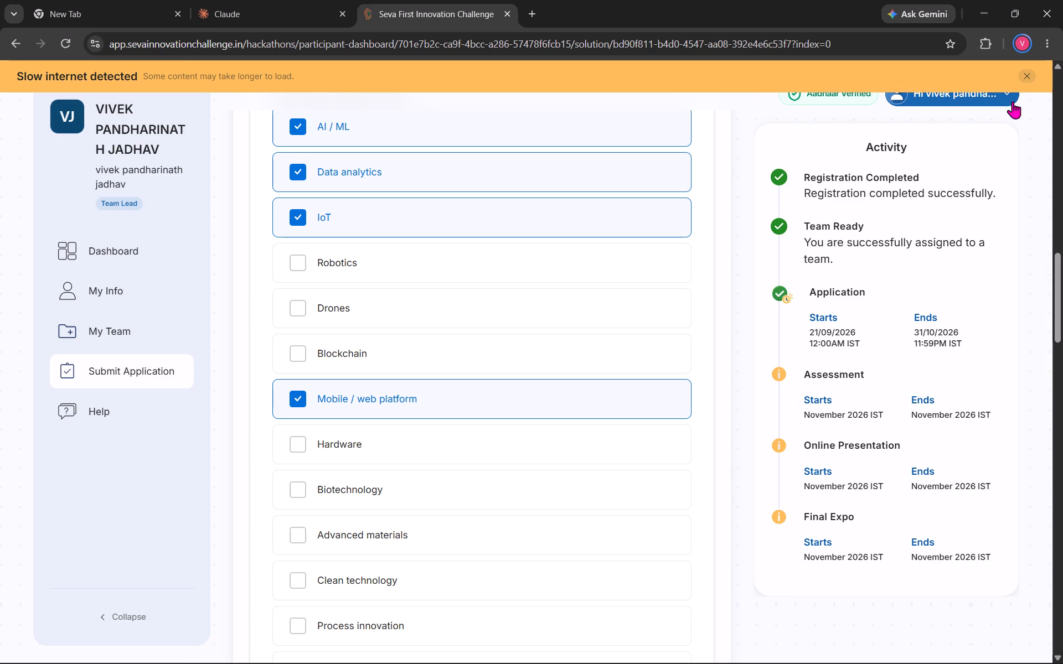
Dismiss the slow internet banner, then check the Application stage in the activity timeline and the start of the submitted form.
left_click(1028, 76)
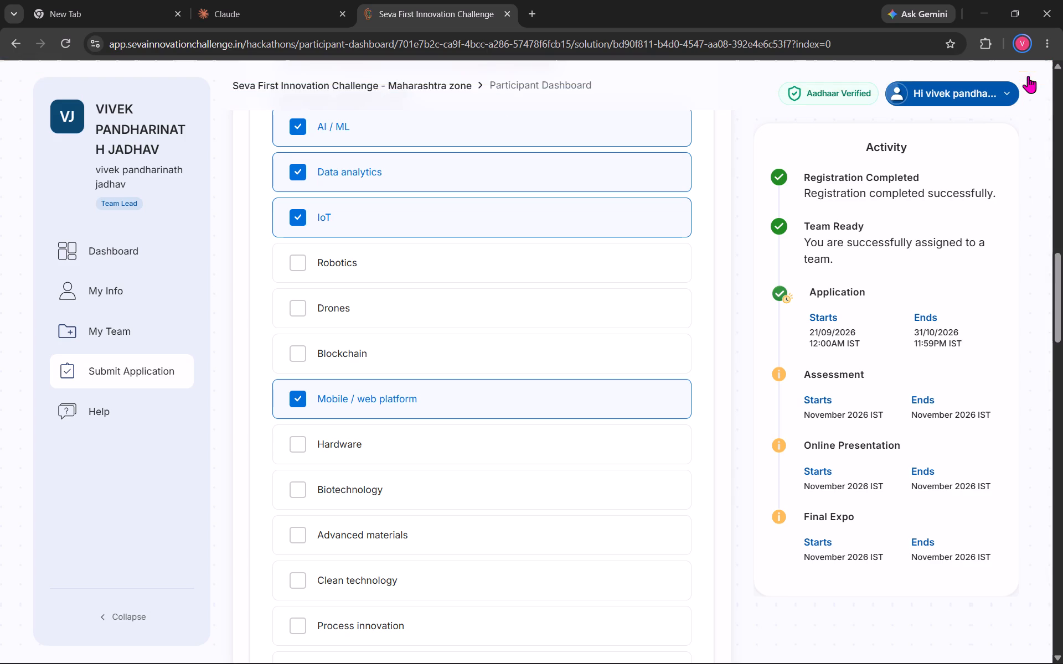
left_click(782, 293)
scroll(447, 330, "up", 7)
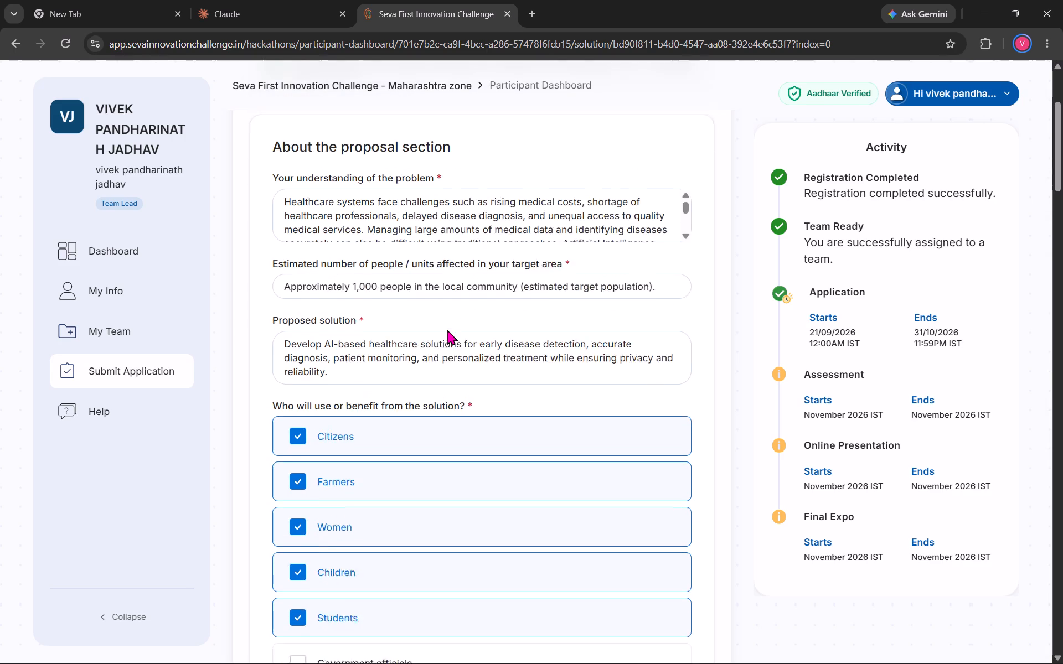
scroll(447, 330, "up", 1)
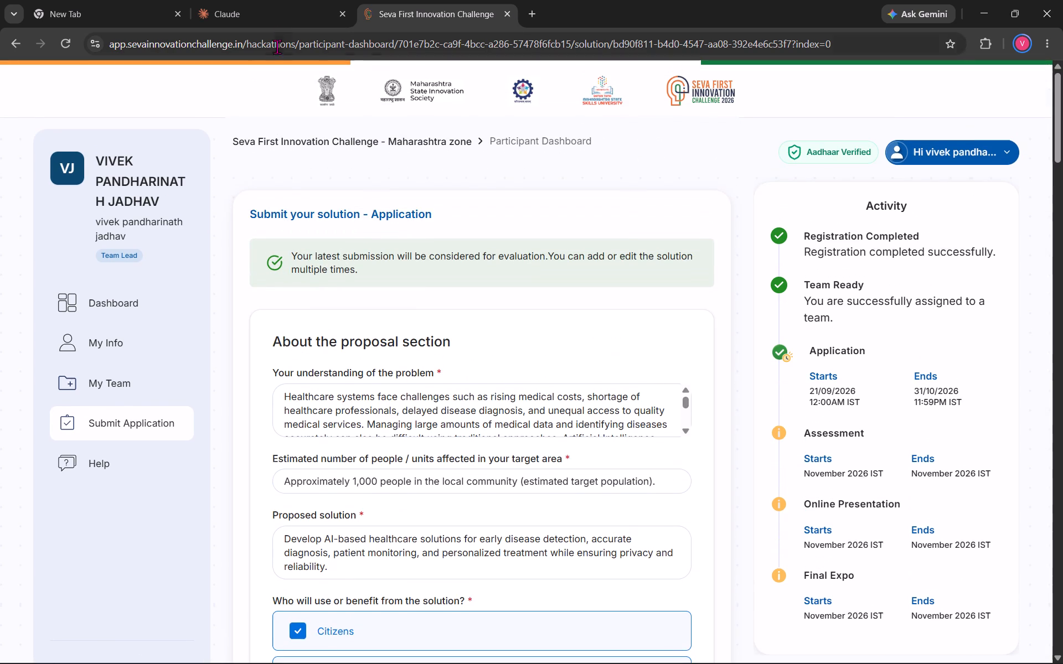
Close the Seva First Innovation Challenge browser tab.
left_click(506, 8)
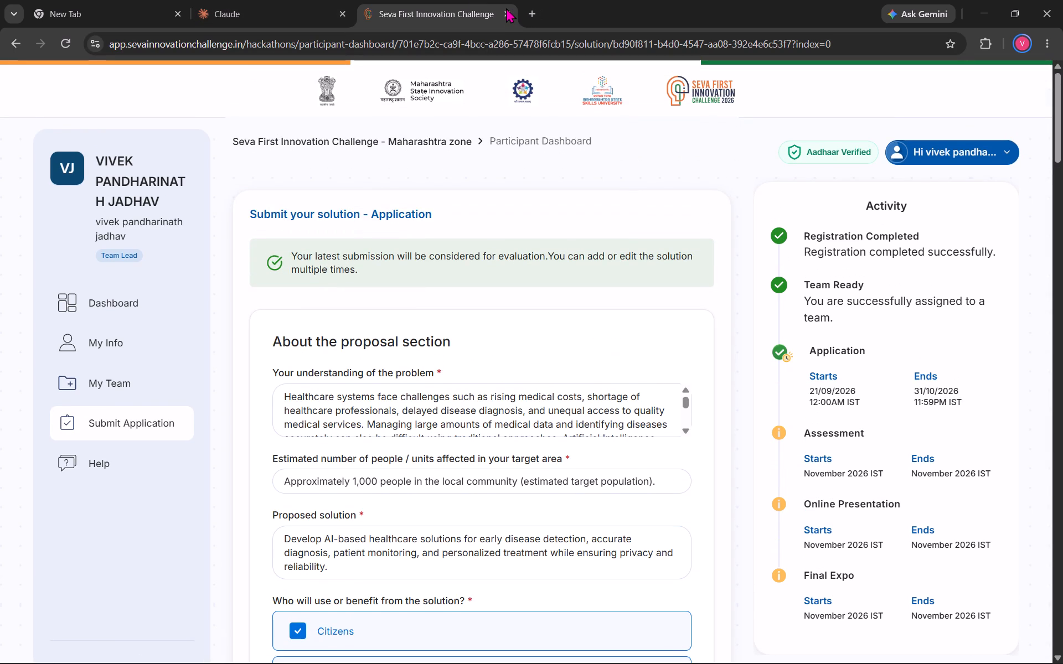